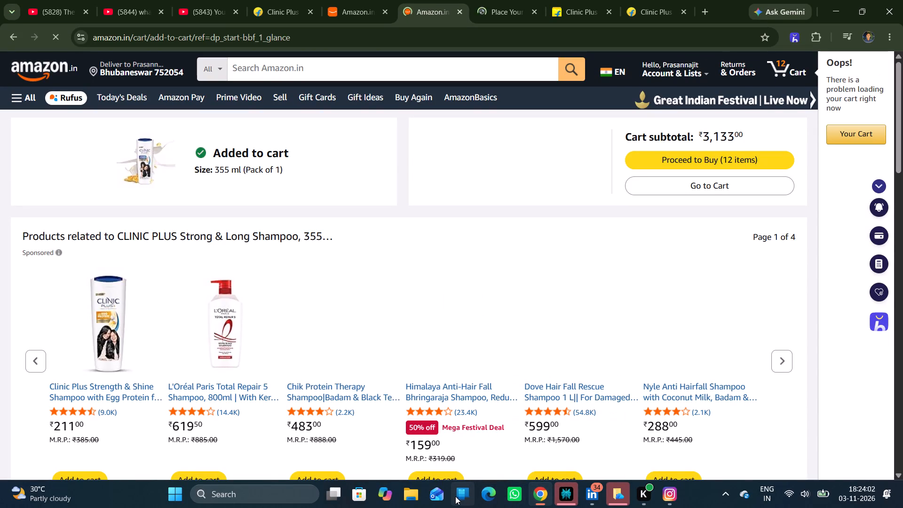
Open the recent Word document Module I from File Explorer and maximize its window.
click(417, 497)
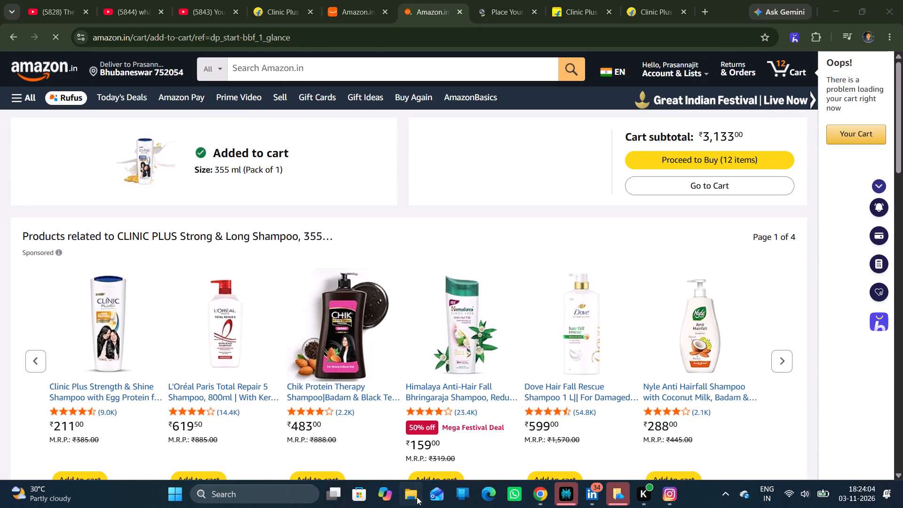
click(215, 301)
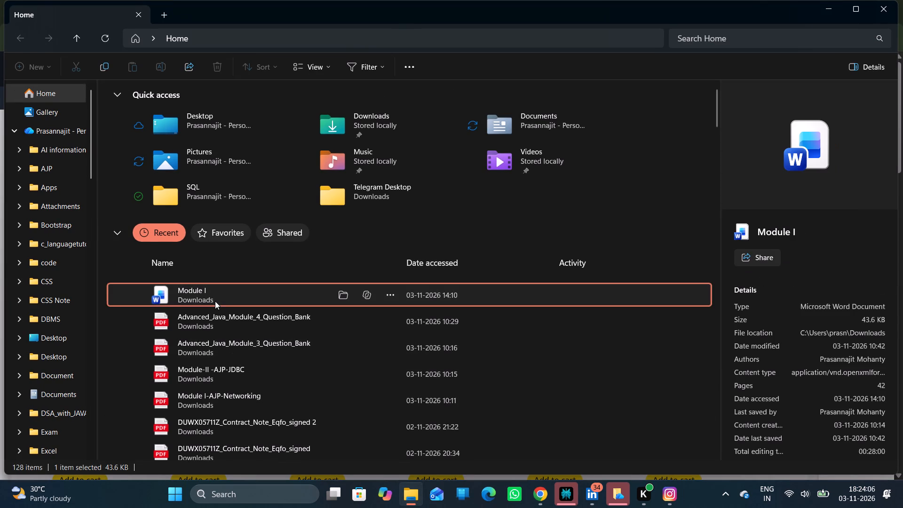
key(Return)
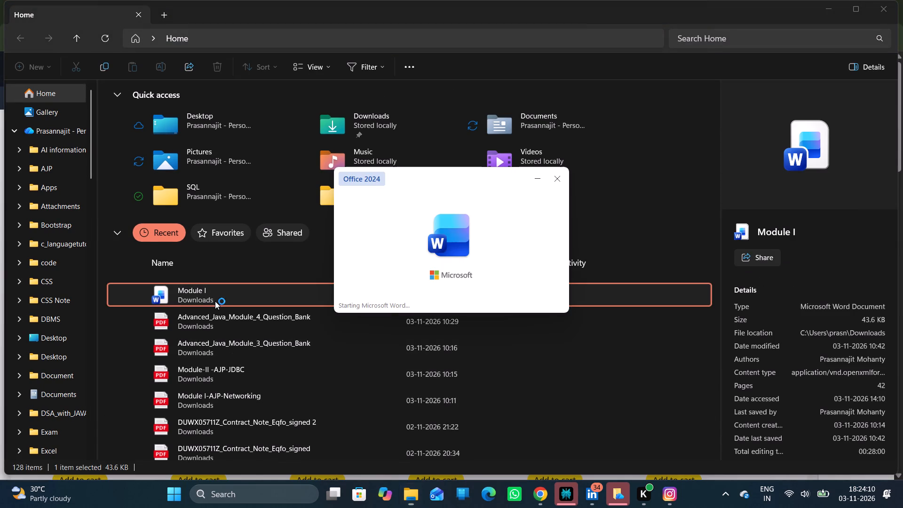
click(673, 60)
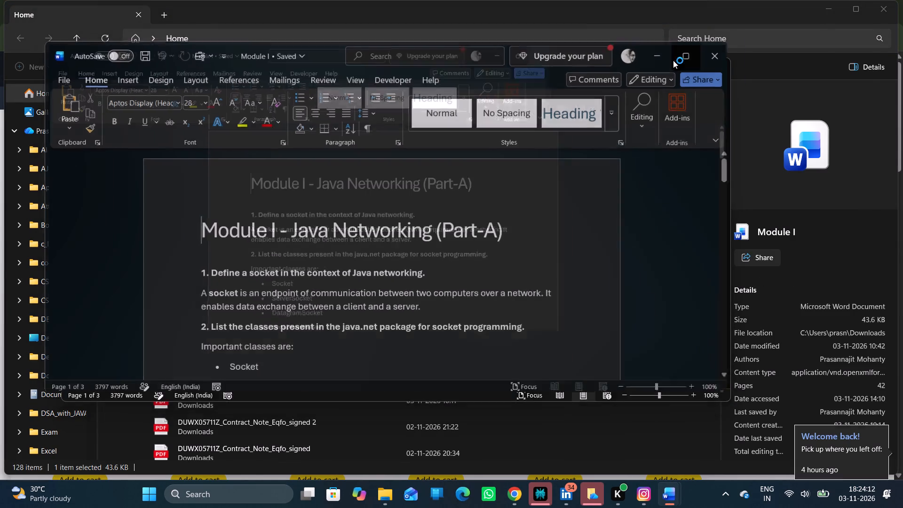
scroll(480, 196, down, 1)
scroll(429, 204, up, 4)
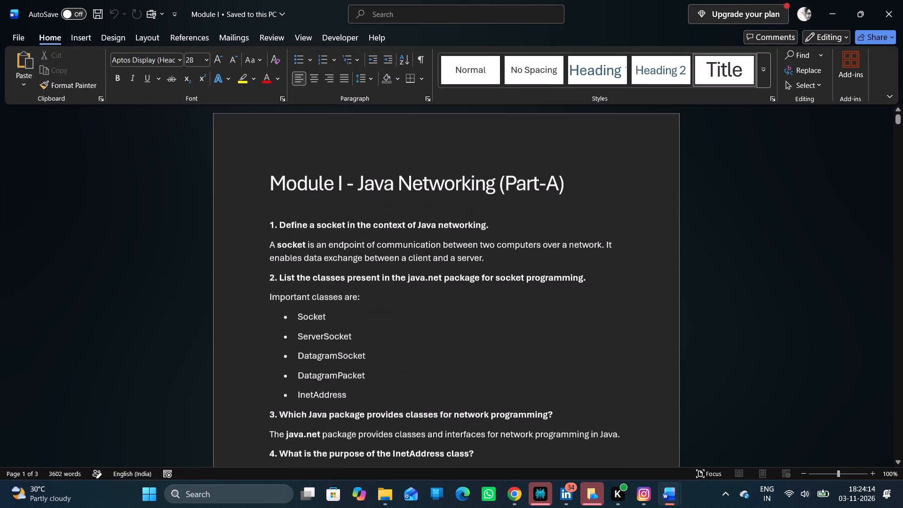
Delete the empty line between the "Module I - Java Networking (Part-A)" title and question 1, leaving no stray characters in the title.
click(291, 201)
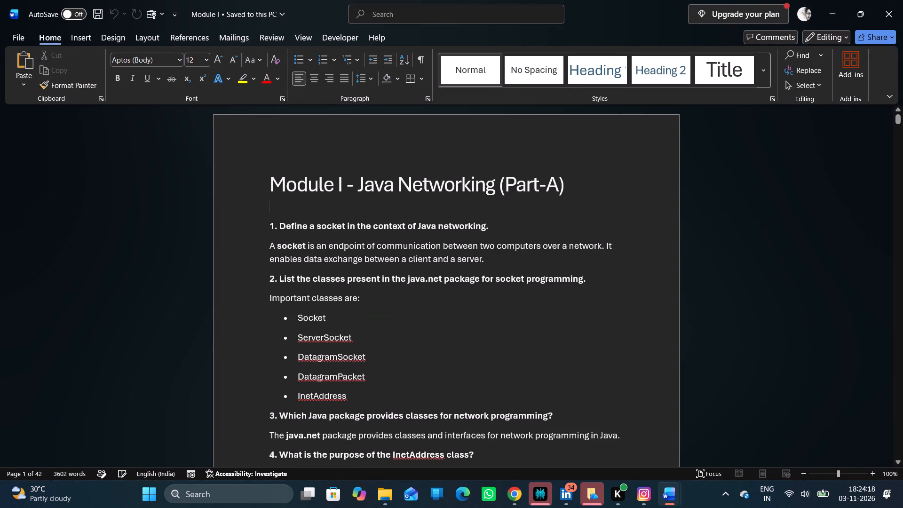
key(BackSpace)
key(backslash)
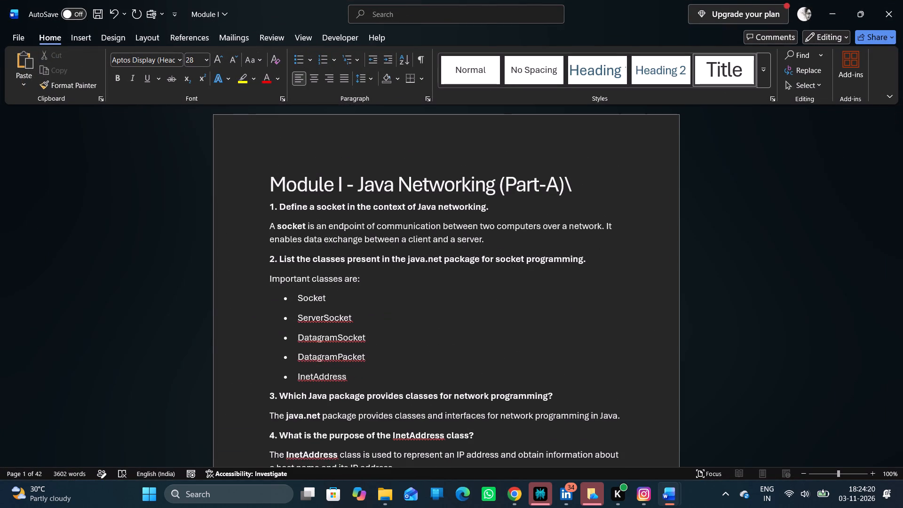
click(329, 180)
key(BackSpace)
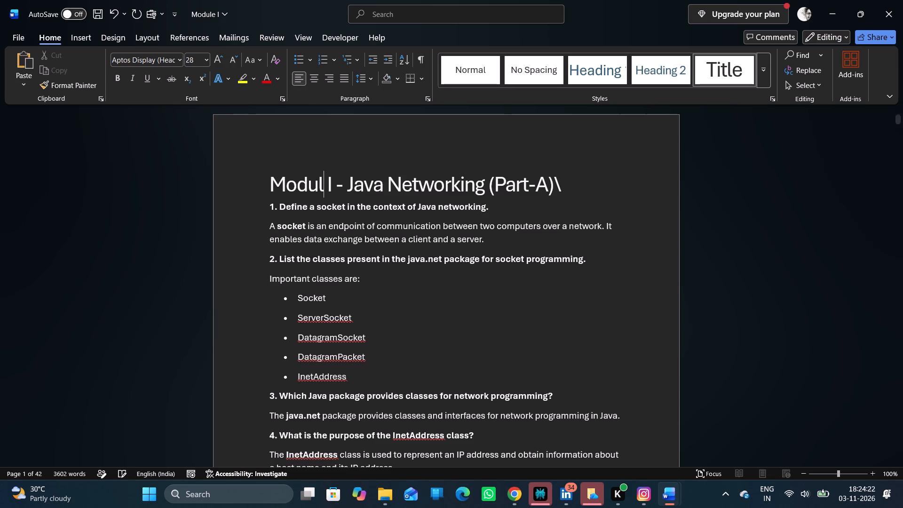
key(ctrl+z)
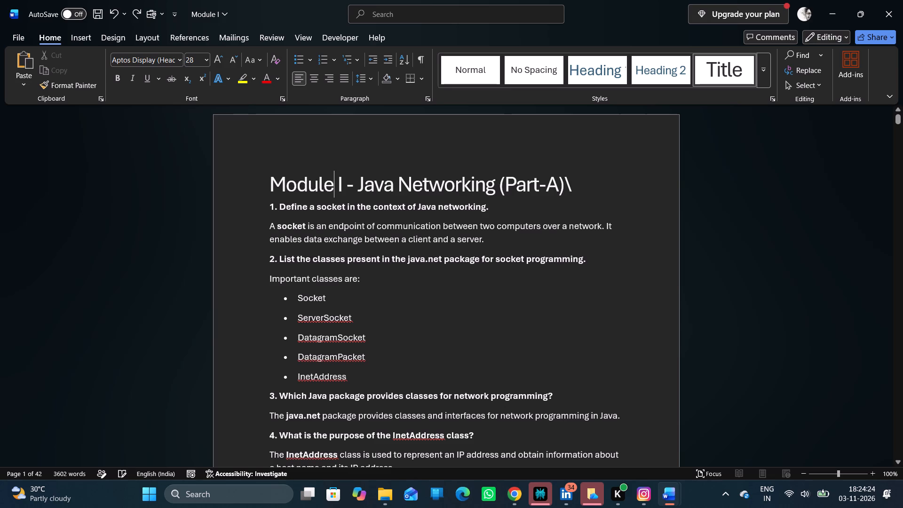
click(634, 175)
key(BackSpace)
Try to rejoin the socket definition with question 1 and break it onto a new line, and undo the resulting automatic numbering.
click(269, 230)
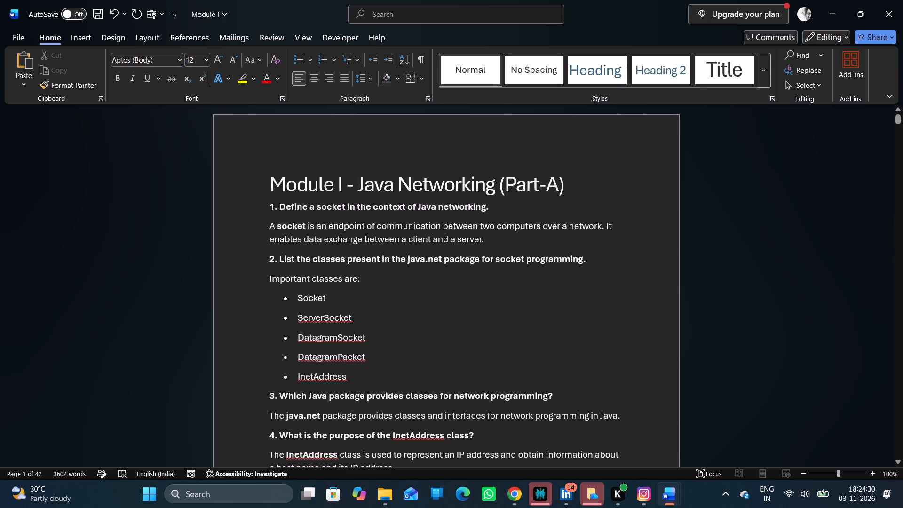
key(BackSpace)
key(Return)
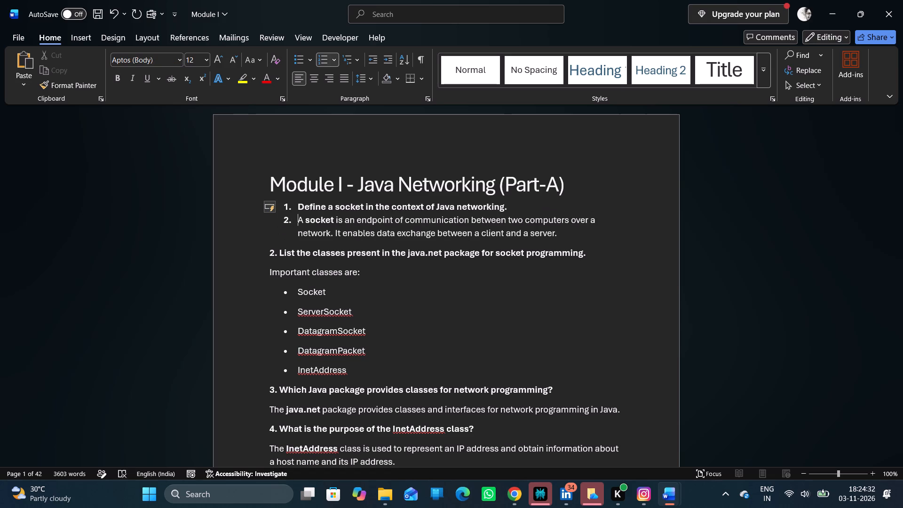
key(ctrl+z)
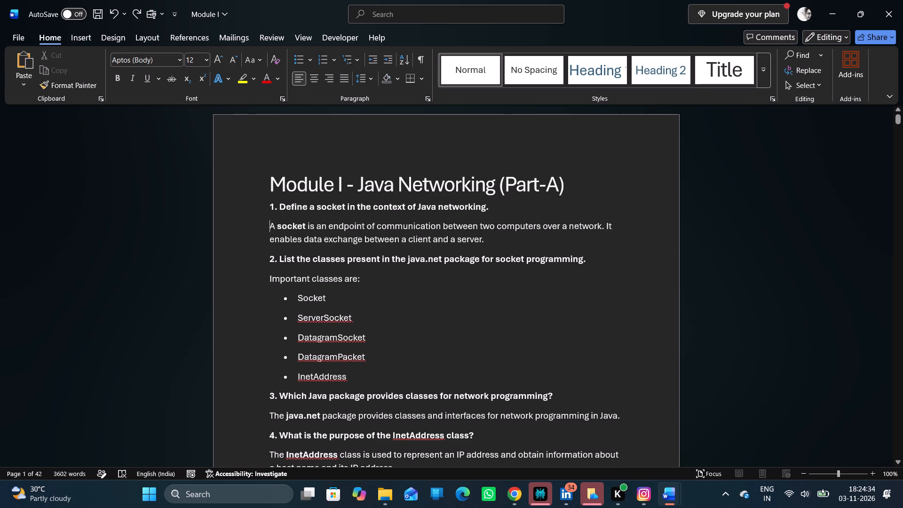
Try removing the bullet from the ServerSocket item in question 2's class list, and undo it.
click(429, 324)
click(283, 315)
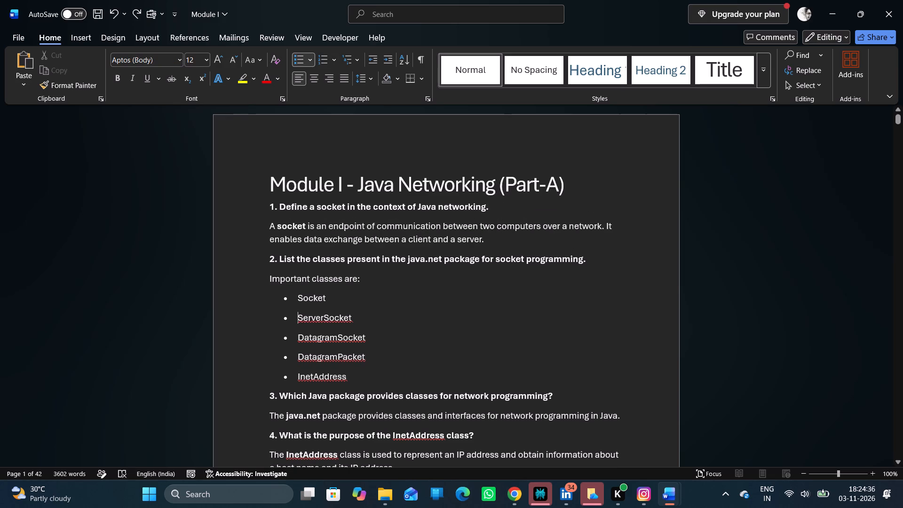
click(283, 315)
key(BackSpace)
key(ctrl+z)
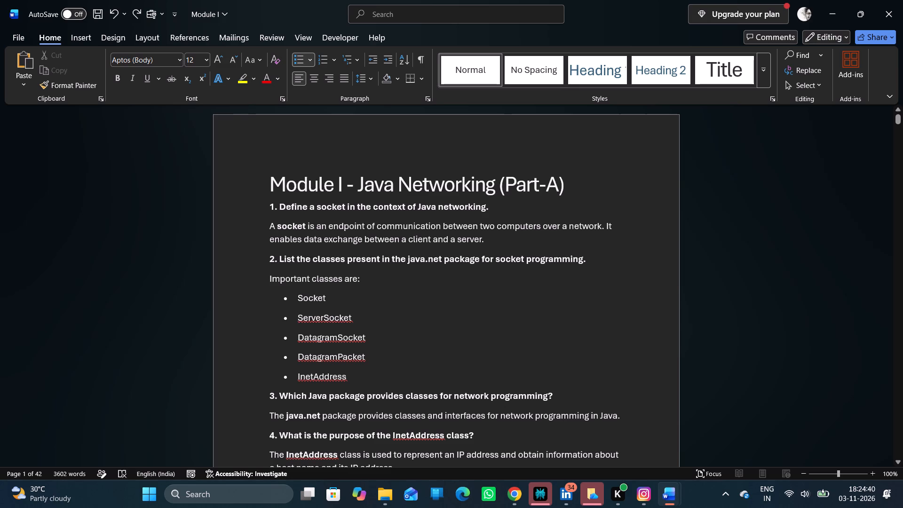
Review the remaining Module I questions and answers and the opening questions of the Module-II JDBC section.
scroll(395, 309, down, 1)
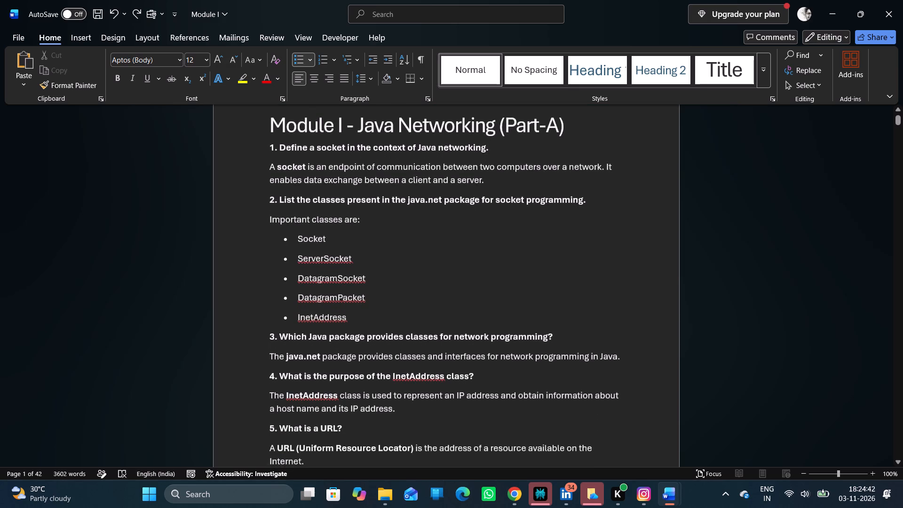
scroll(395, 309, down, 1)
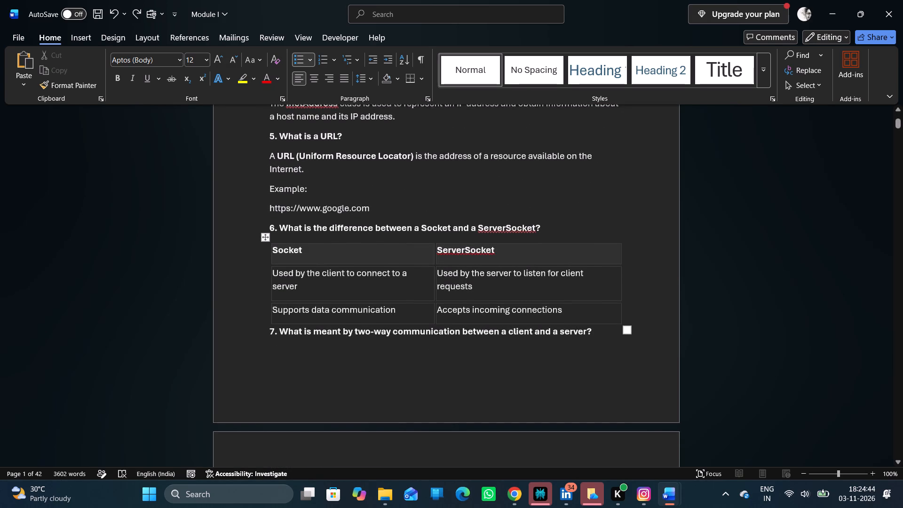
scroll(395, 309, down, 1)
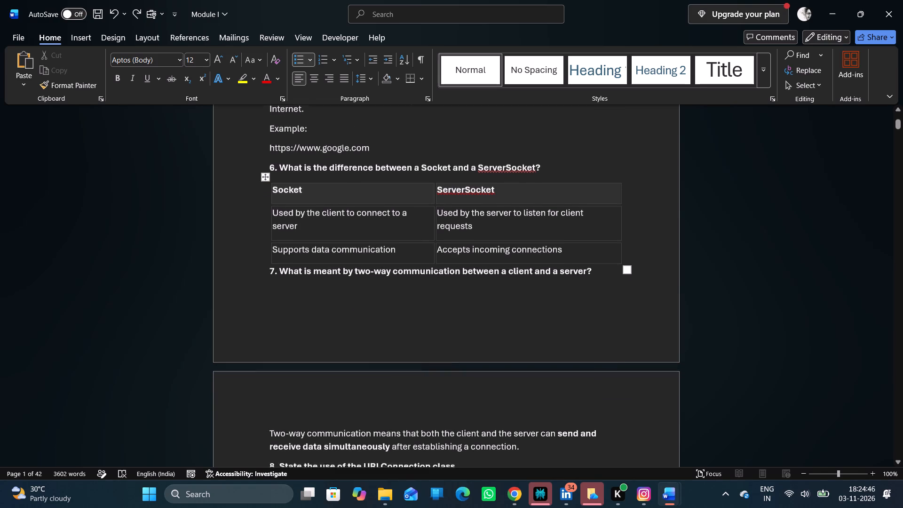
scroll(395, 309, down, 1)
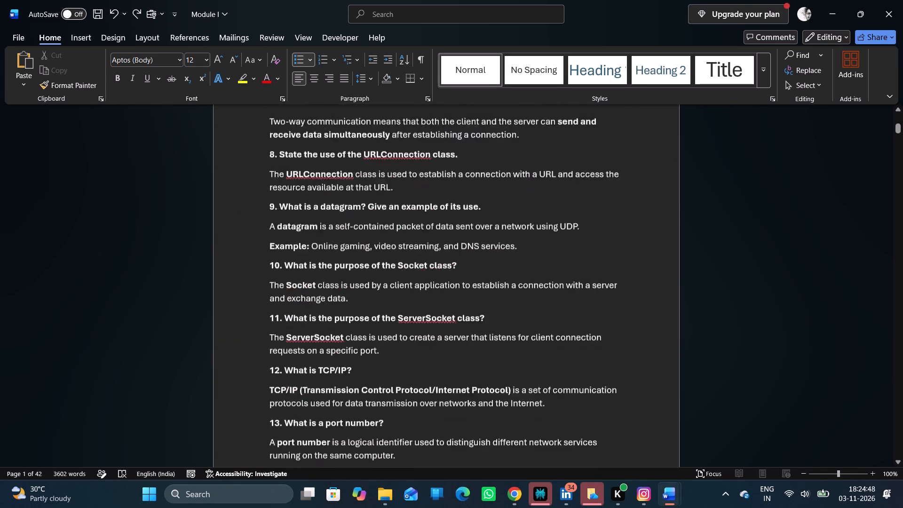
scroll(395, 309, down, 1)
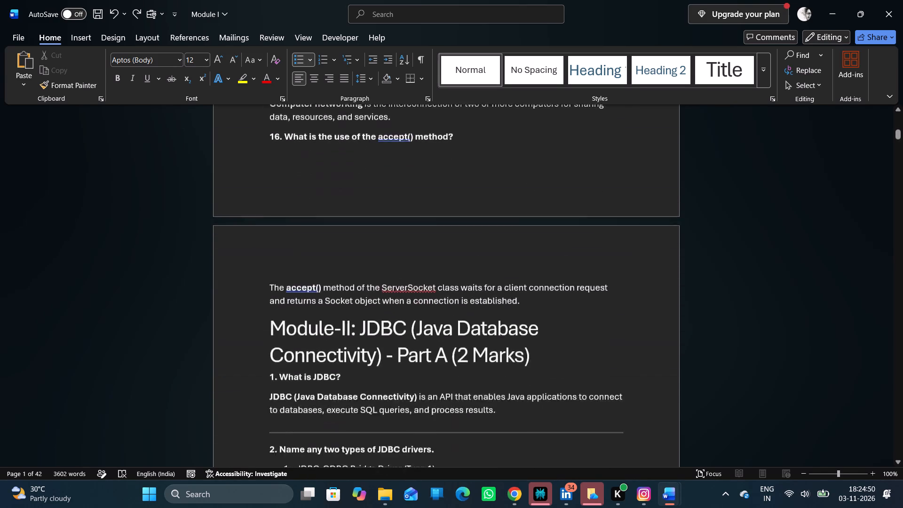
scroll(395, 309, down, 2)
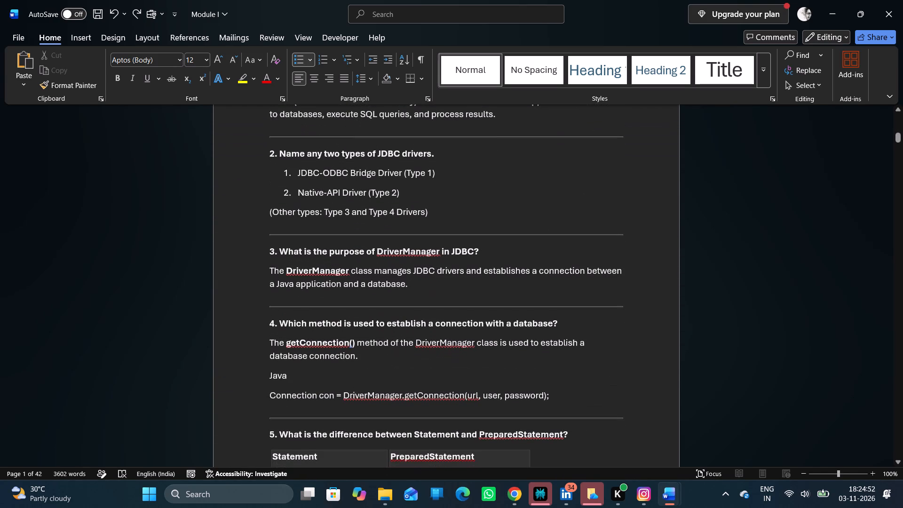
click(638, 168)
scroll(638, 168, up, 1)
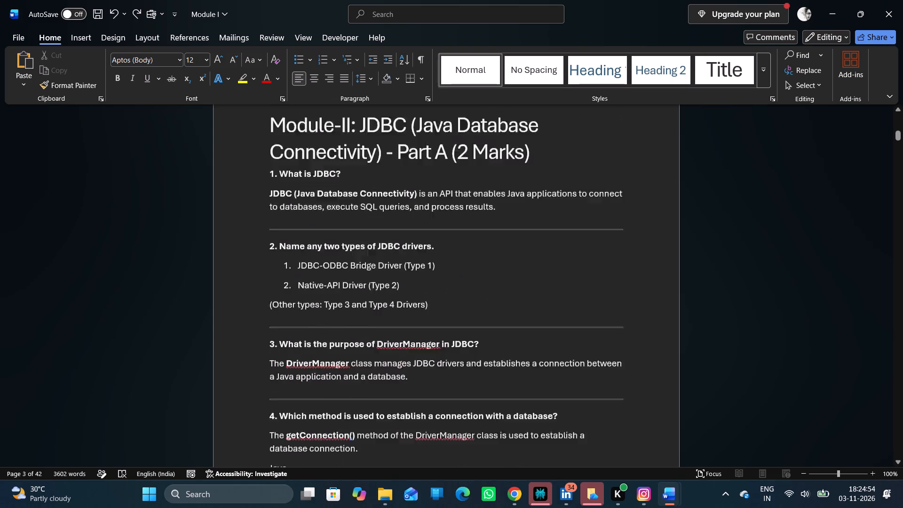
scroll(638, 168, up, 1)
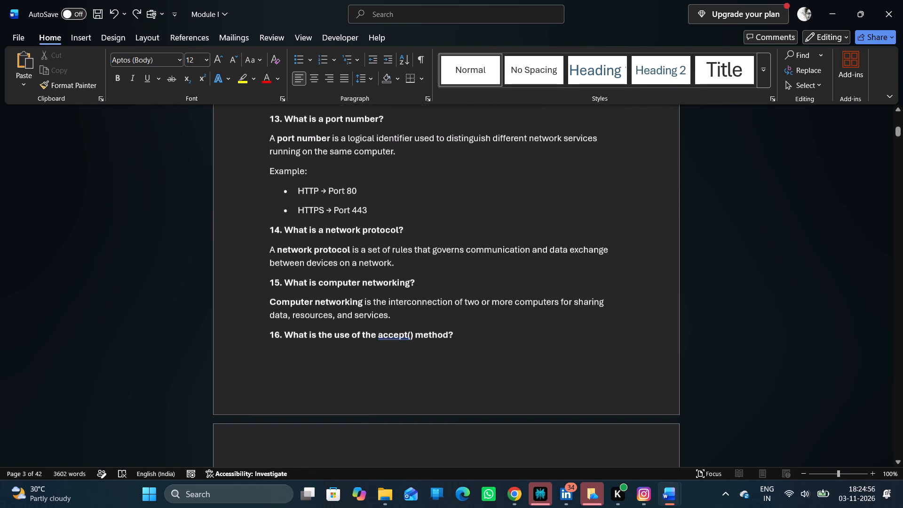
scroll(638, 168, up, 1)
Delete the horizontal separator line and its empty paragraph between questions 1 and 2 of the Module-II JDBC section.
scroll(624, 270, down, 1)
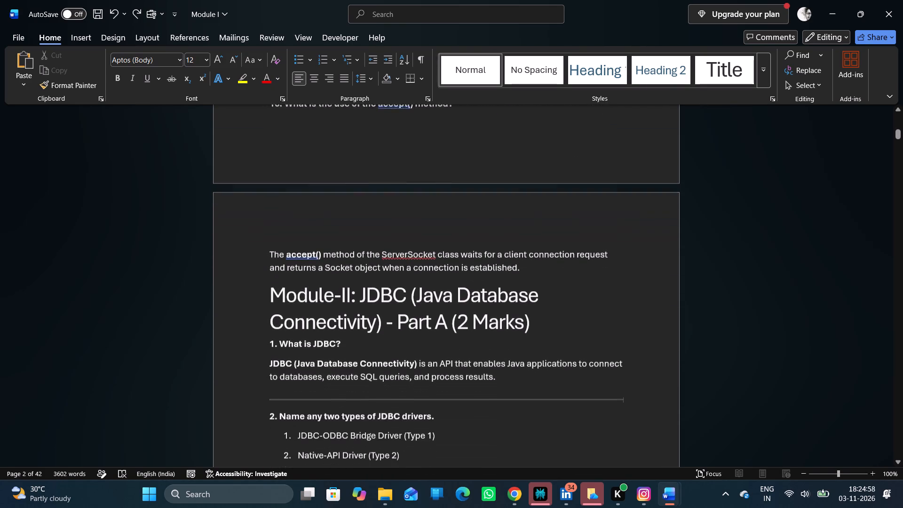
drag(634, 394, 597, 394)
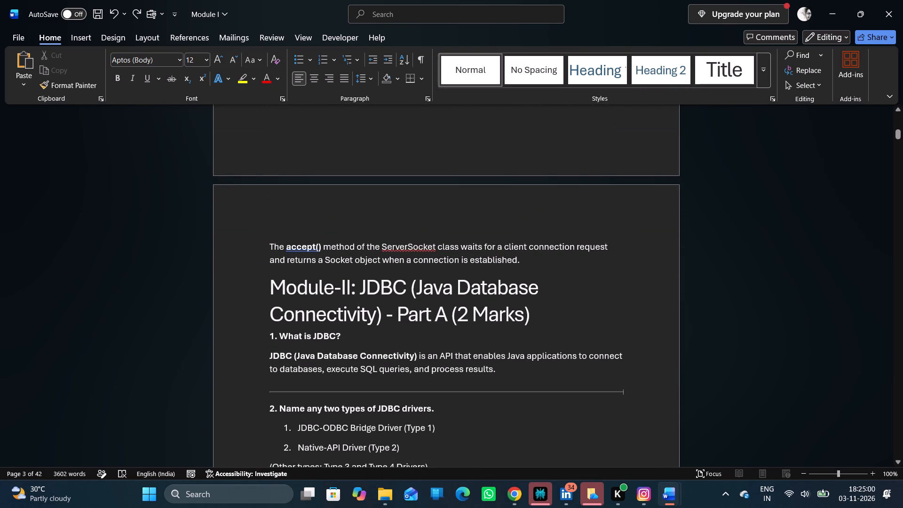
drag(597, 394, 293, 396)
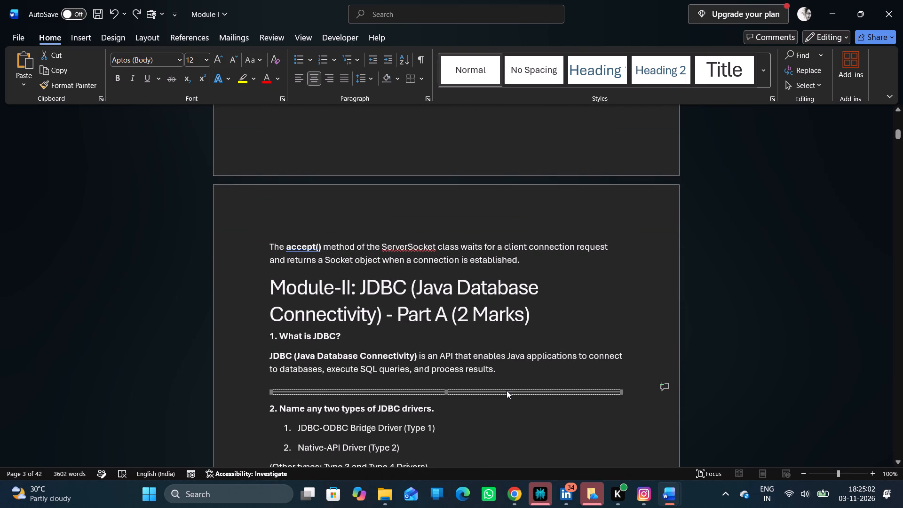
key(BackSpace)
key(BackSpace)
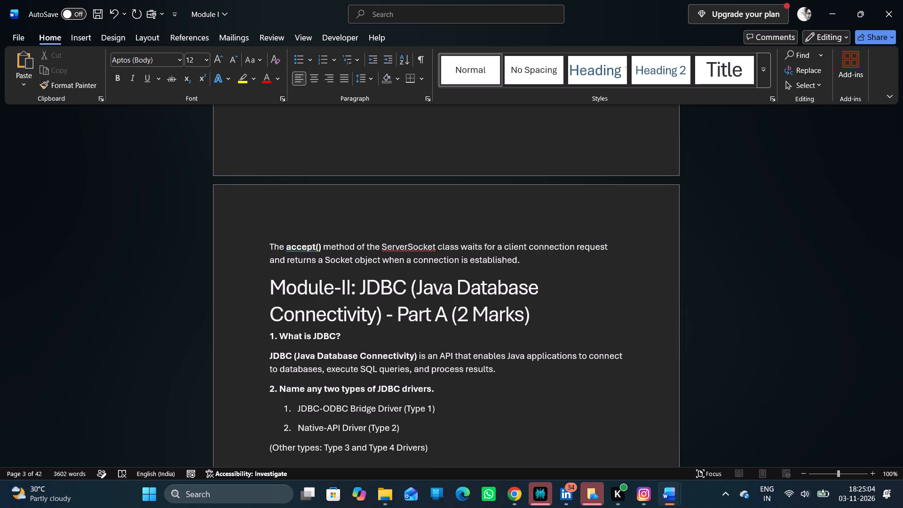
Delete the note "(Other types: Type 3 and Type 4 Drivers)" and the separator line above question 3.
scroll(503, 409, down, 1)
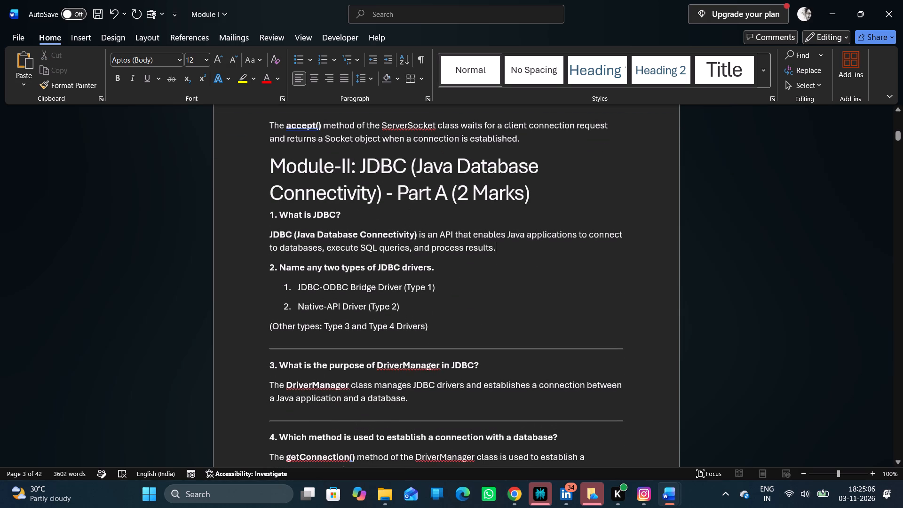
drag(639, 350, 252, 331)
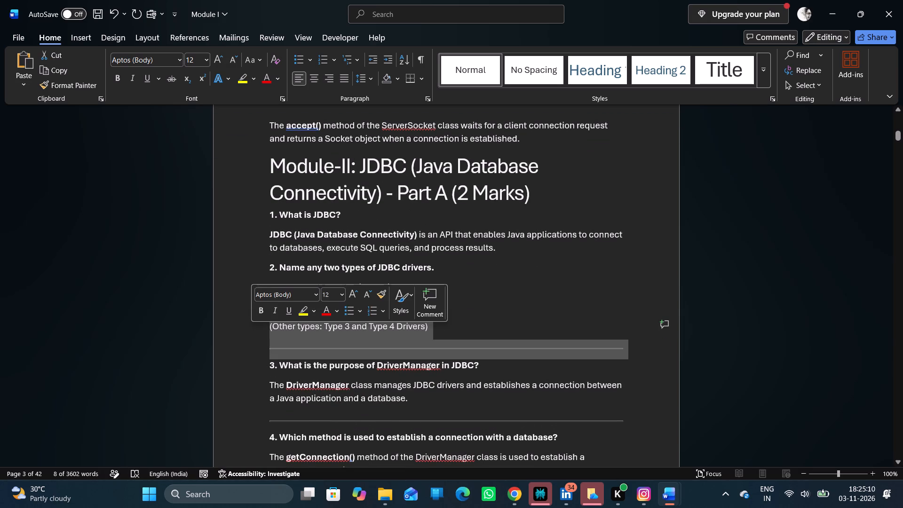
key(BackSpace)
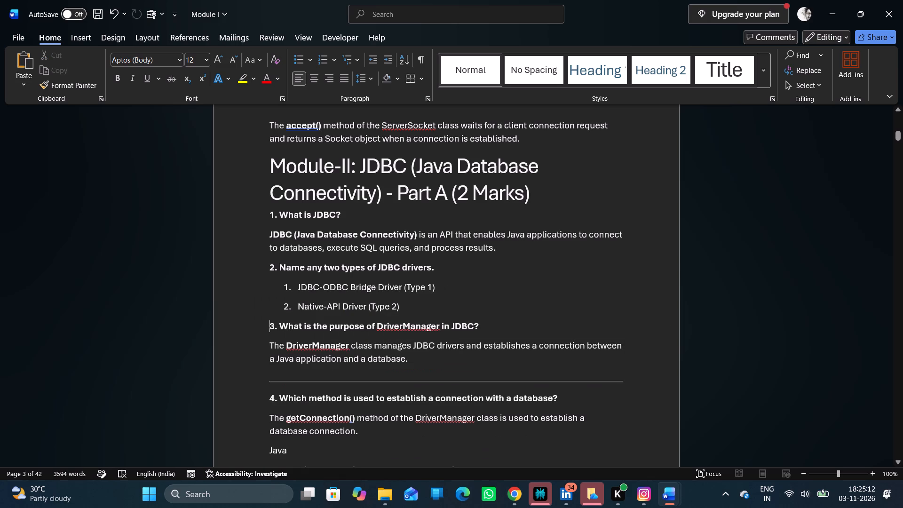
Delete the horizontal separator line and its empty paragraph between the DriverManager answer and question 4.
drag(638, 382, 276, 381)
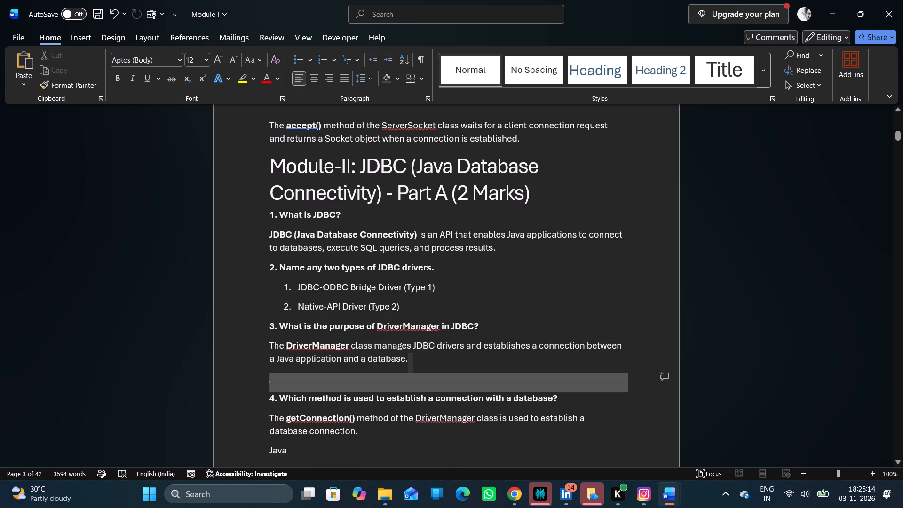
drag(276, 381, 273, 378)
key(BackSpace)
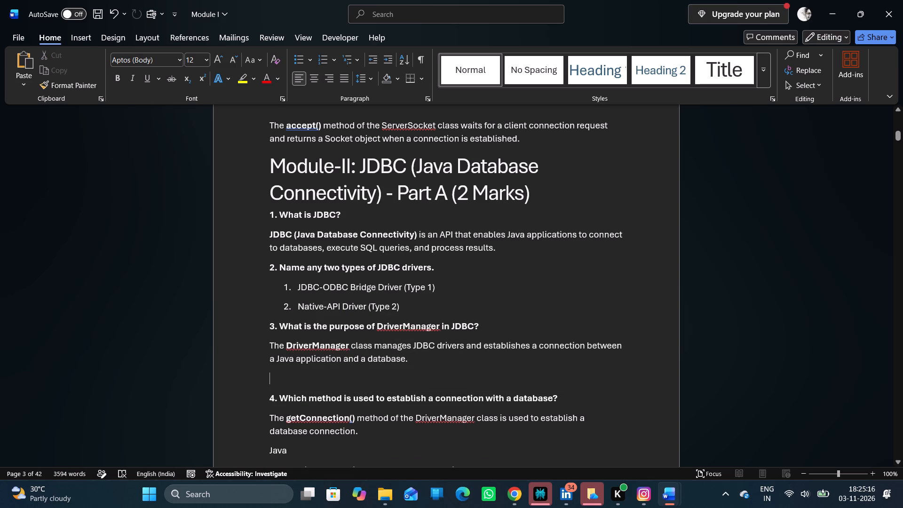
key(BackSpace)
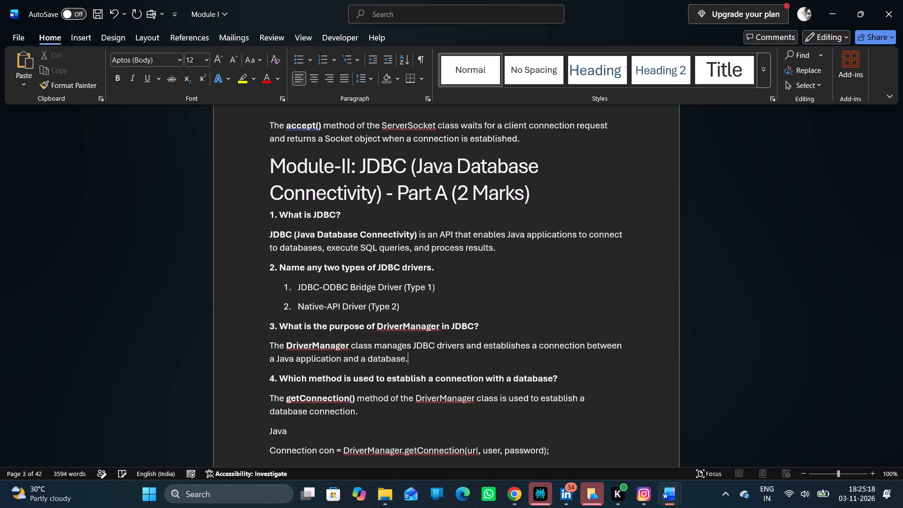
Delete the horizontal separator line and its empty paragraph between the getConnection() code line and question 5 of Module-II.
scroll(387, 427, down, 1)
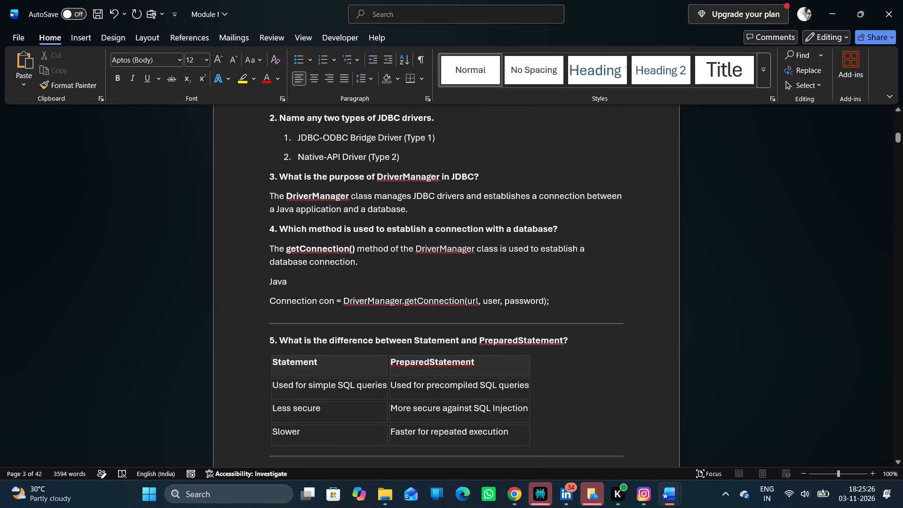
drag(644, 325, 265, 321)
drag(265, 321, 266, 322)
drag(266, 322, 406, 339)
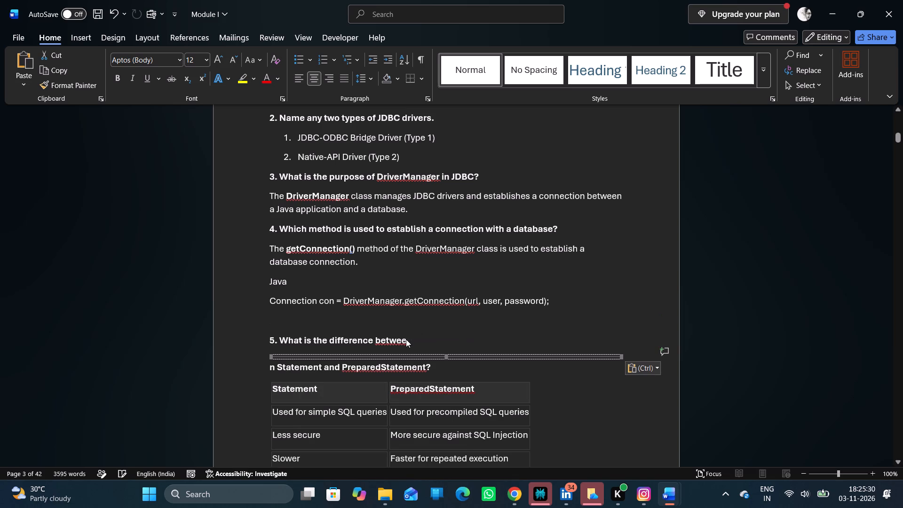
key(ctrl+z)
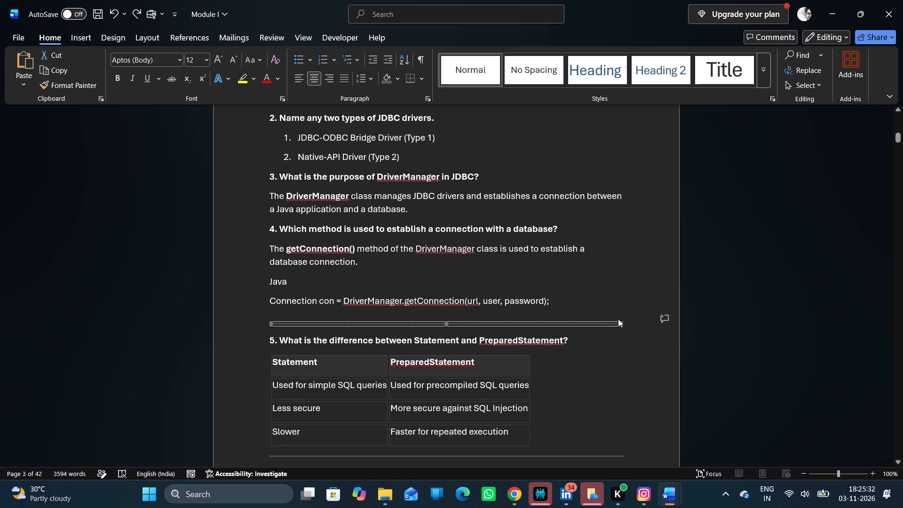
key(BackSpace)
key(BackSpace)
Delete the separator line and the empty paragraph between the Statement/PreparedStatement table and question 6.
scroll(618, 319, down, 1)
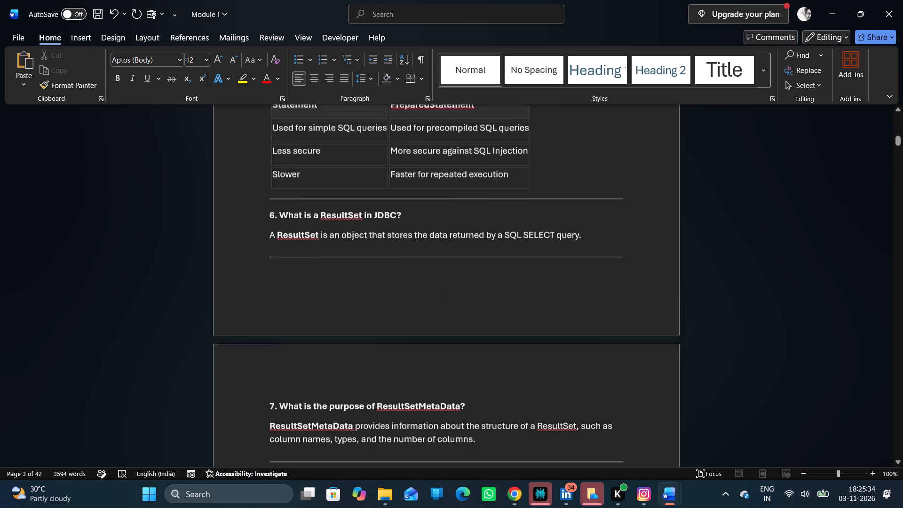
scroll(618, 319, down, 1)
drag(636, 175, 513, 168)
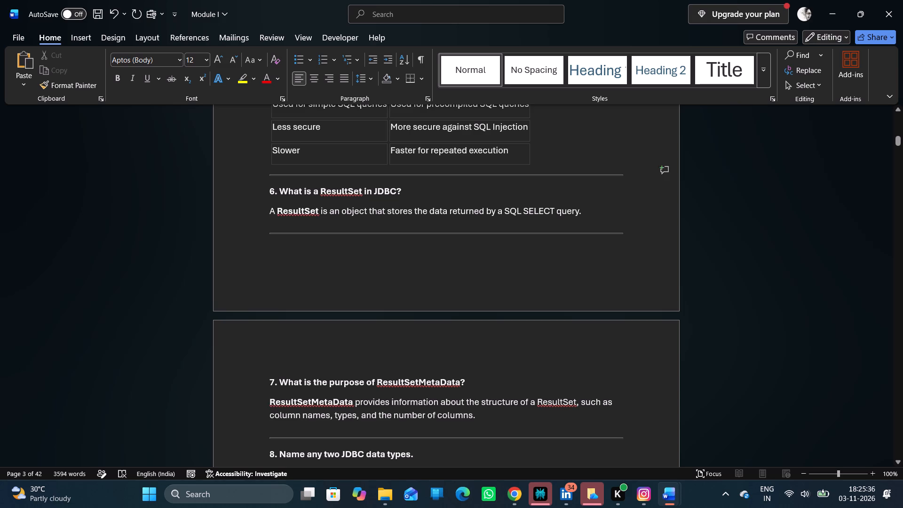
drag(513, 168, 332, 177)
key(BackSpace)
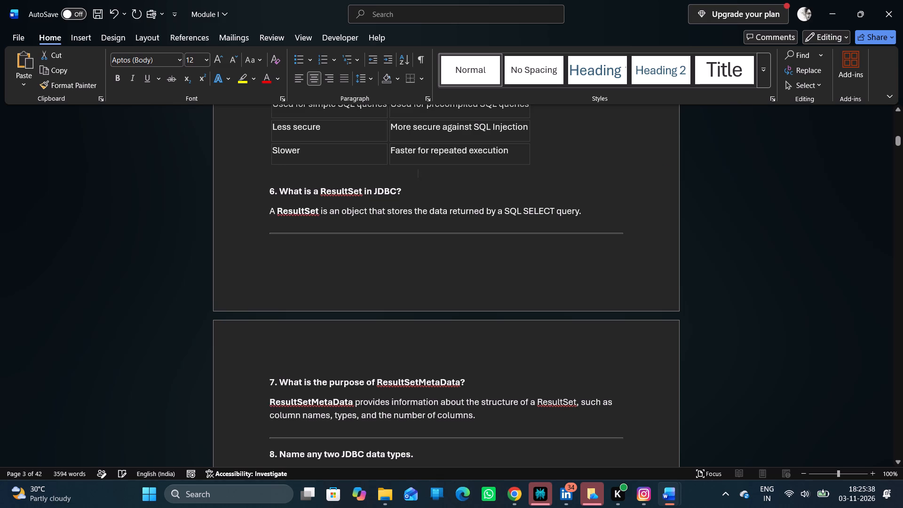
key(BackSpace)
key(BackSpace)
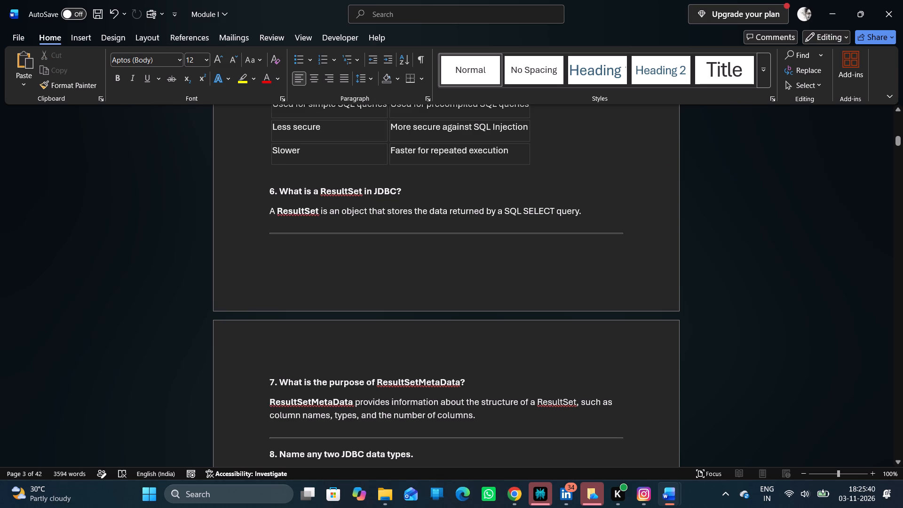
key(BackSpace)
key(BackSpace)
key(Down)
key(BackSpace)
Delete the separator line and its empty paragraph between questions 6 and 7, keeping the period that ends the ResultSet answer.
click(638, 216)
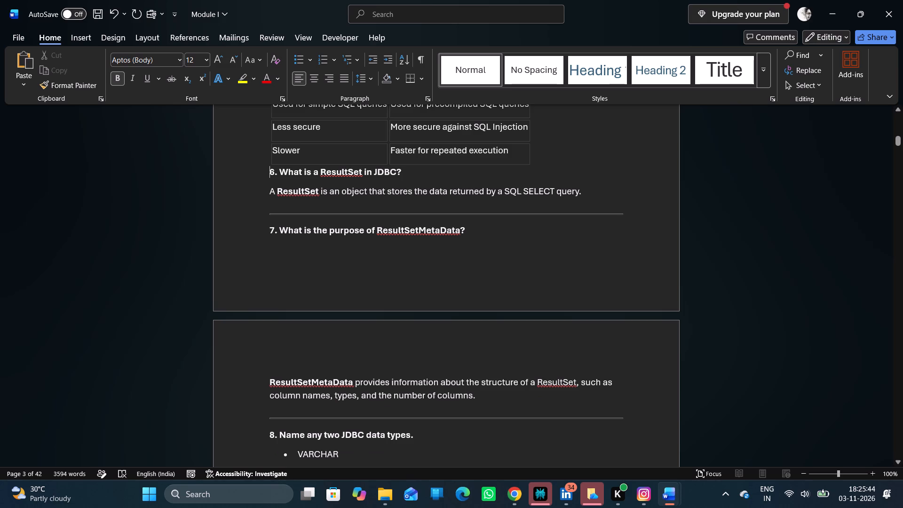
key(BackSpace)
key(BackSpace)
key(BackSpace)
key(BackSpace)
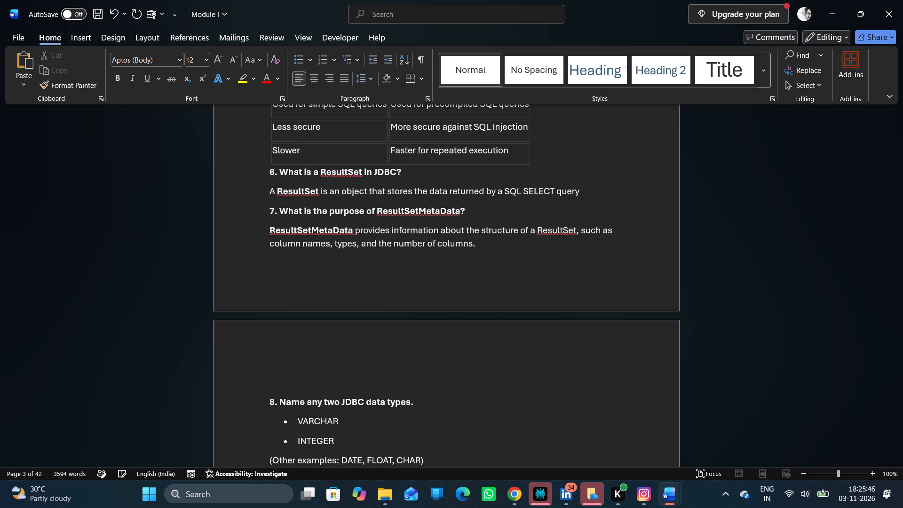
key(ctrl+z)
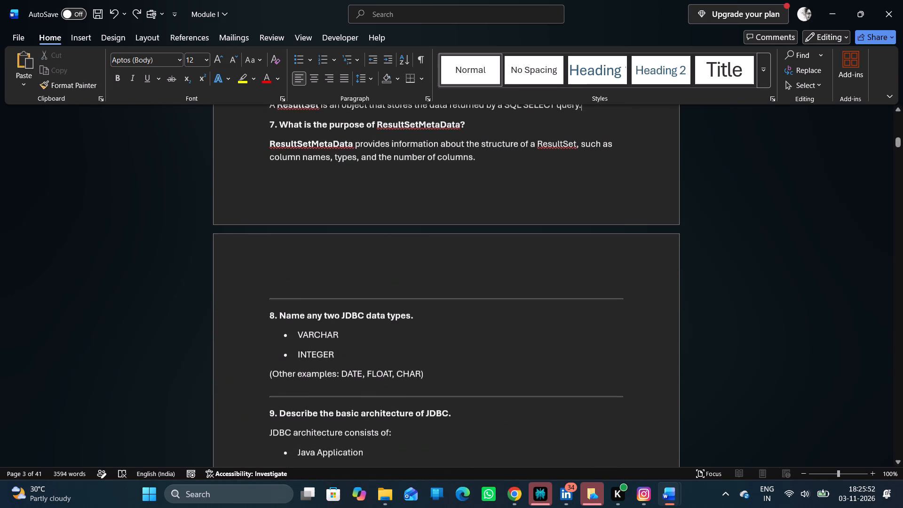
Delete the separator line and its empty paragraph above question 8 on JDBC data types.
click(625, 297)
drag(625, 297, 274, 295)
key(BackSpace)
key(BackSpace)
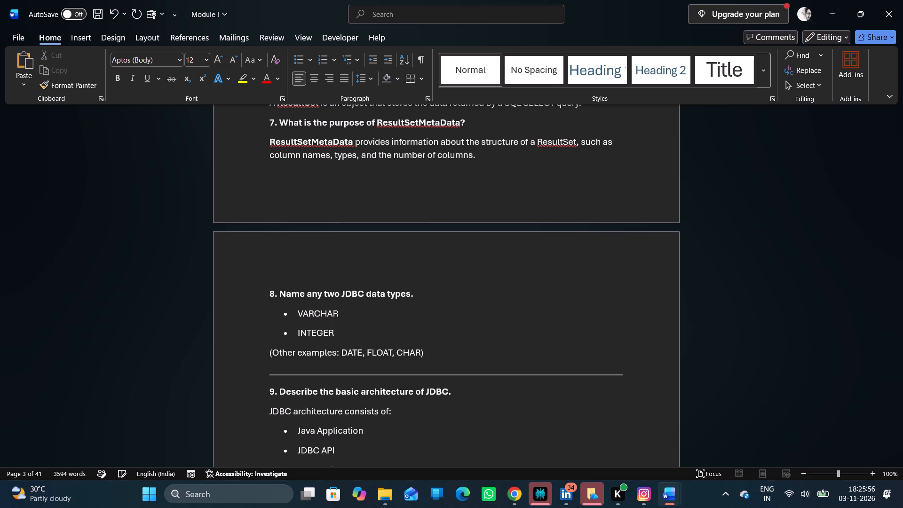
Delete the separator line and its empty paragraph between the note "(Other examples: DATE, FLOAT, CHAR)" and question 9.
click(629, 378)
key(BackSpace)
key(BackSpace)
key(BackSpace)
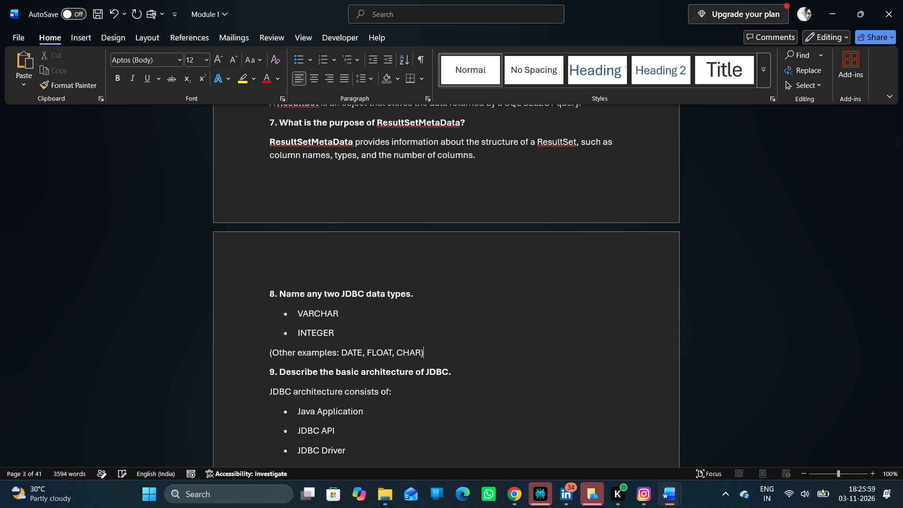
Delete the separator line and its empty paragraph between the JDBC architecture flow line and question 10.
scroll(629, 378, down, 1)
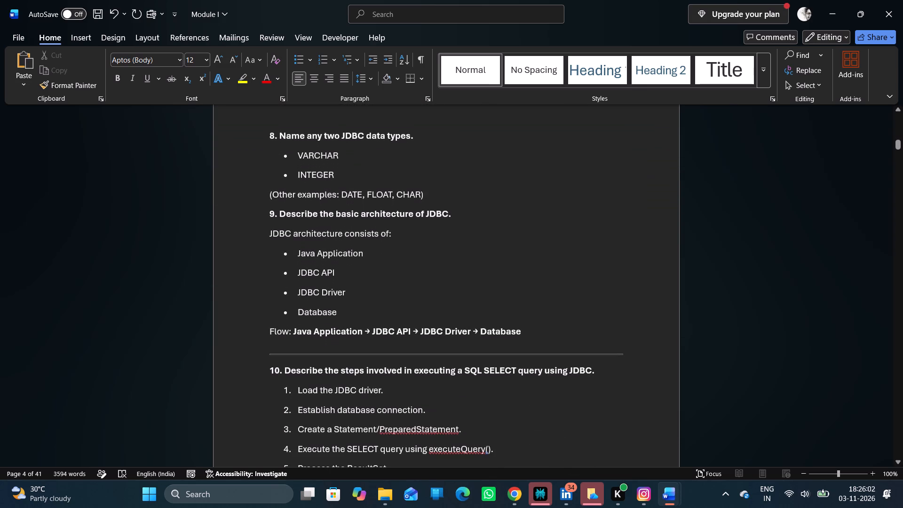
click(626, 349)
key(BackSpace)
key(BackSpace)
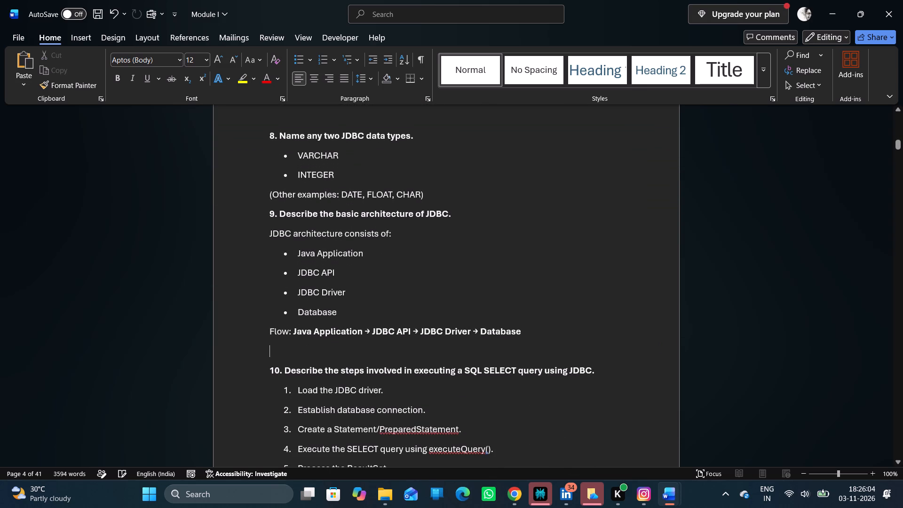
key(BackSpace)
Delete the separator line and its empty paragraph between the SELECT query steps list and question 11.
scroll(626, 349, down, 1)
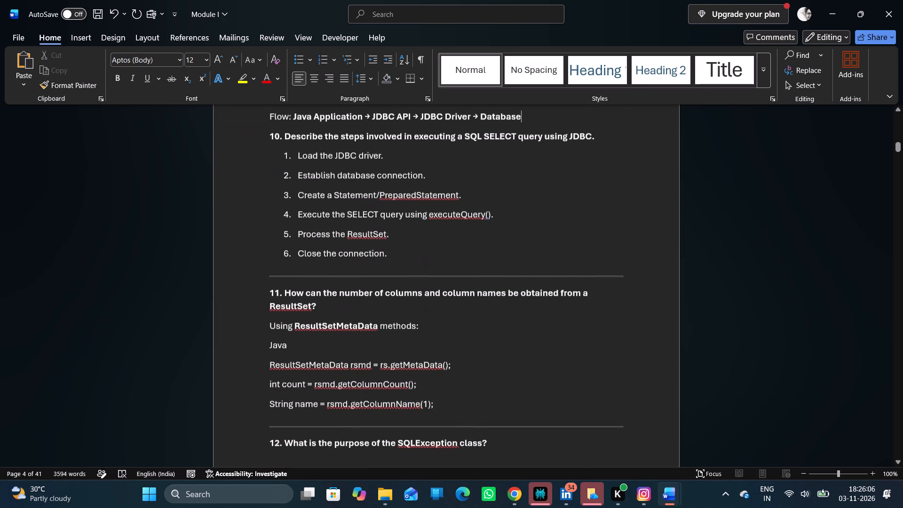
click(641, 269)
key(BackSpace)
key(BackSpace)
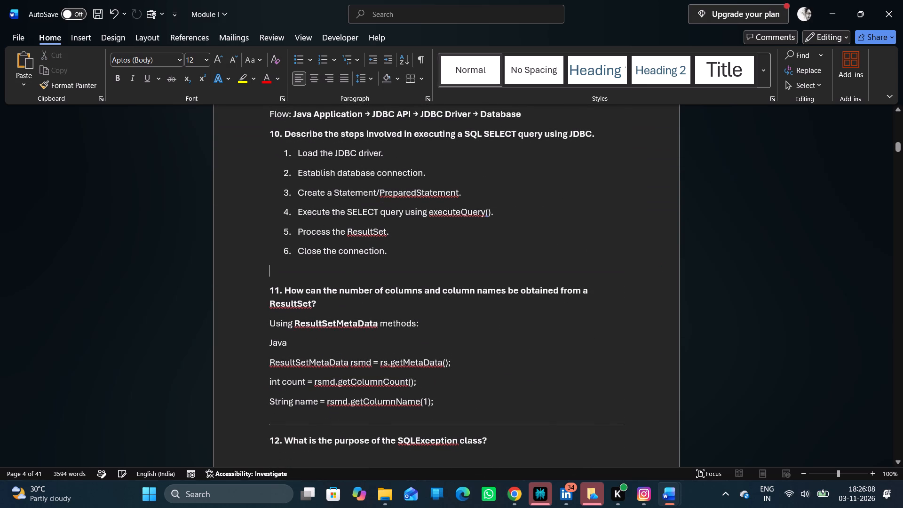
key(BackSpace)
Delete the separator line and its empty paragraph between the getColumnName code line and question 12.
scroll(641, 269, down, 1)
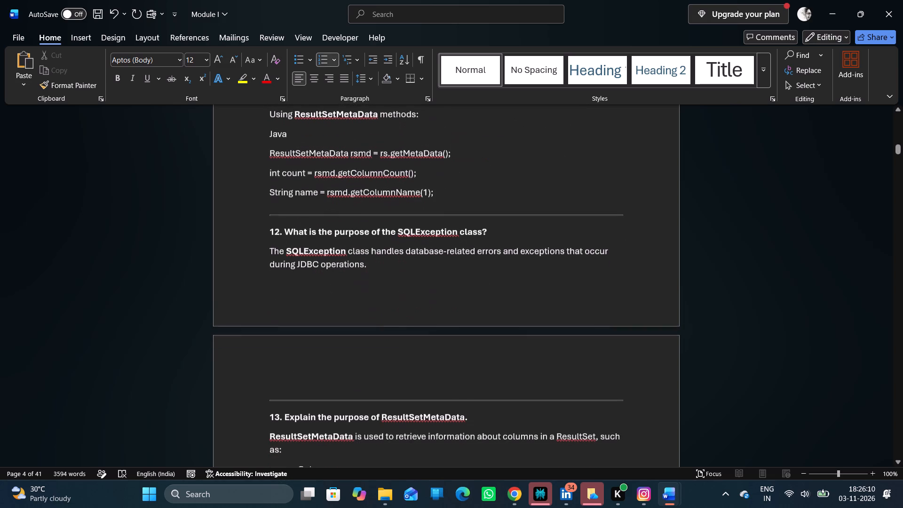
click(657, 214)
key(BackSpace)
key(BackSpace)
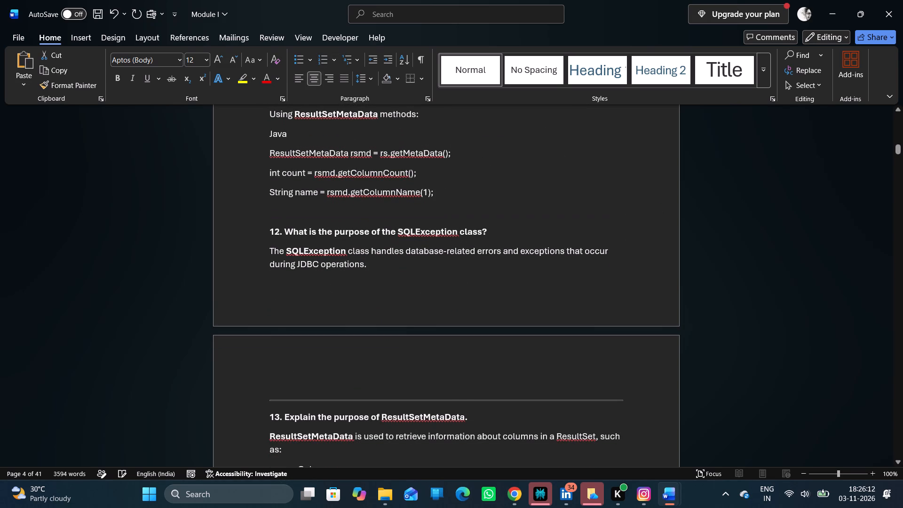
key(BackSpace)
Delete the separator line and its empty paragraph between the SQLException answer and question 13.
scroll(657, 214, down, 1)
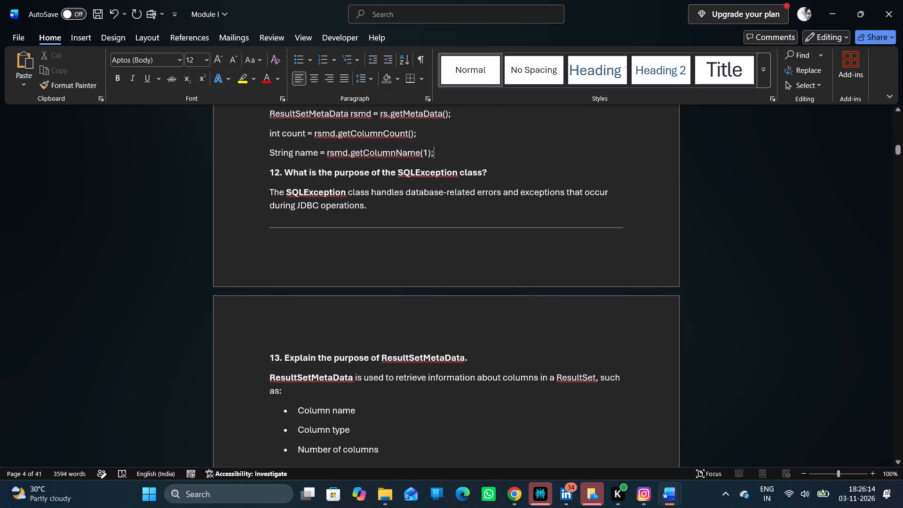
click(641, 232)
key(BackSpace)
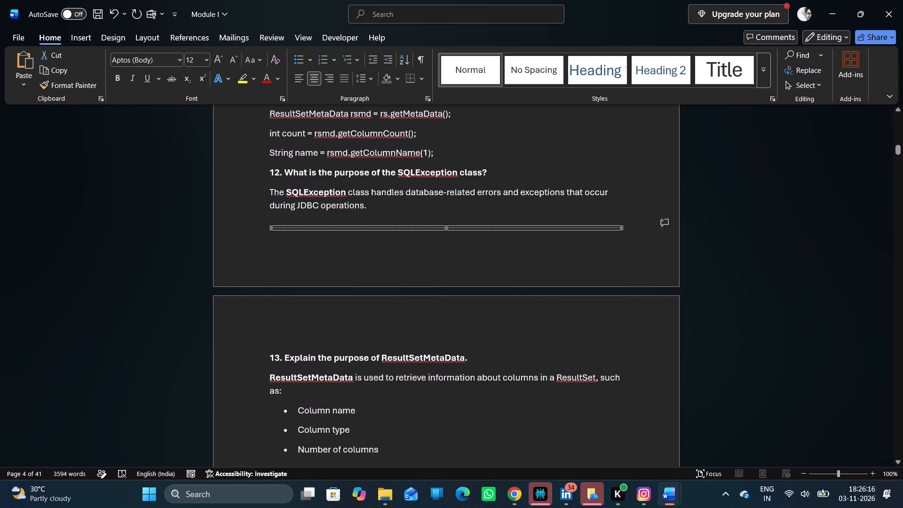
key(BackSpace)
key(BackSpace)
Delete the separator line and its empty paragraph between the "Number of columns" bullet and question 14.
scroll(641, 232, down, 1)
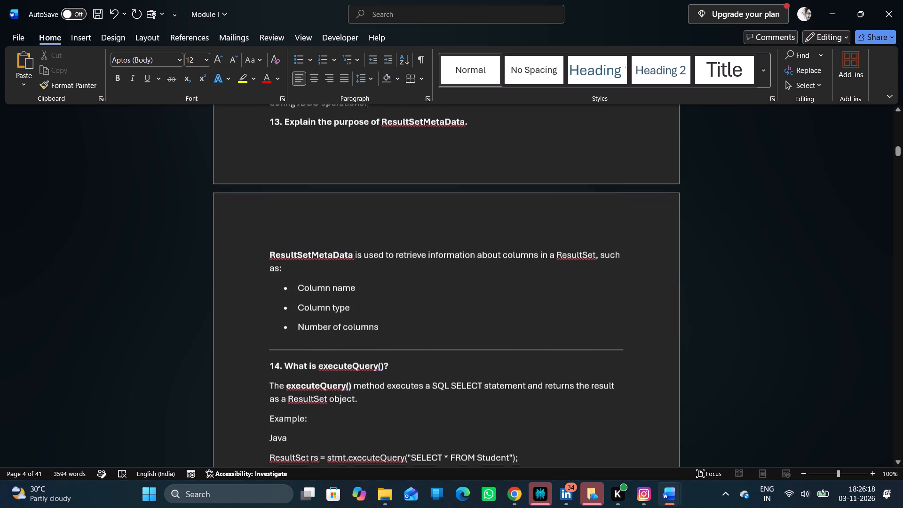
click(651, 356)
click(641, 349)
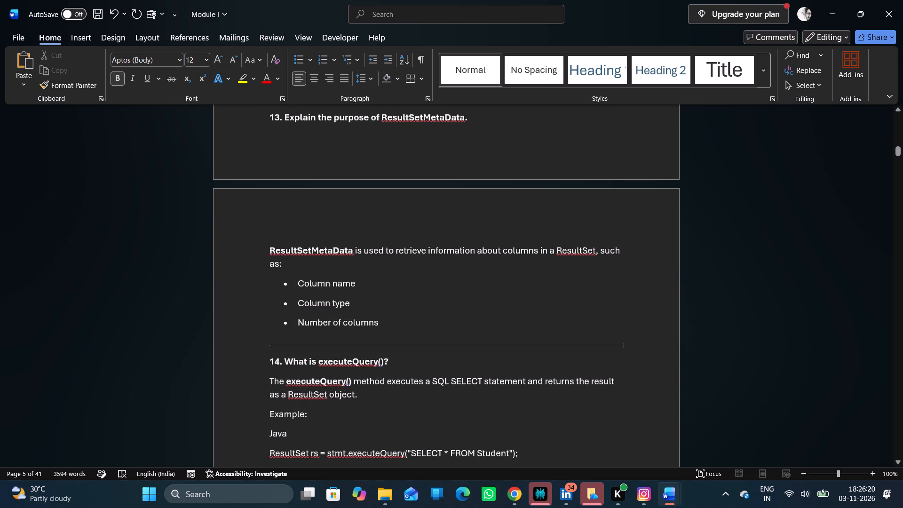
key(BackSpace)
key(BackSpace)
key(BackSpace)
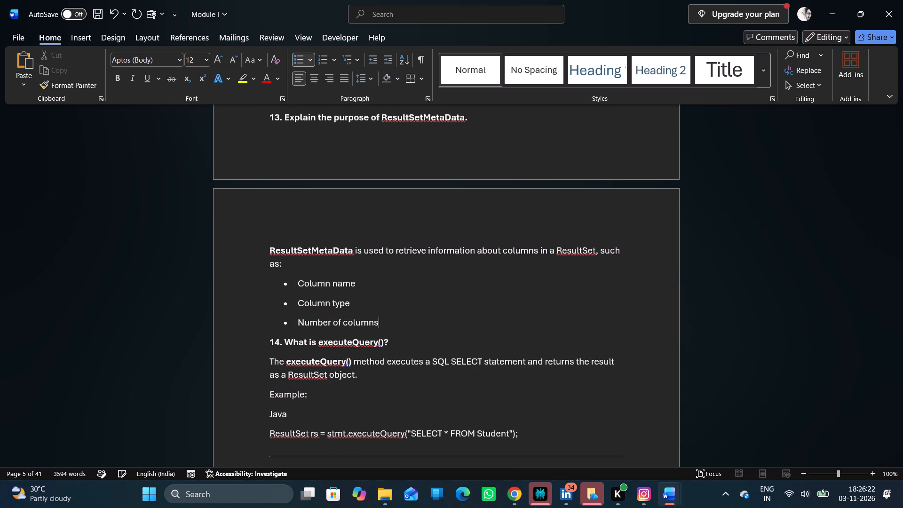
Delete the separator line and its empty paragraph between the executeQuery() example and question 15.
click(632, 280)
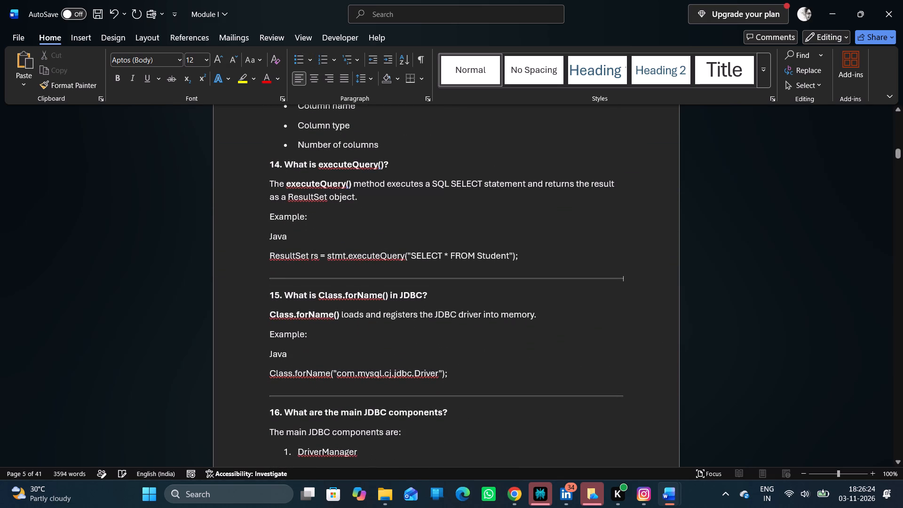
key(BackSpace)
key(BackSpace)
key(BackSpace)
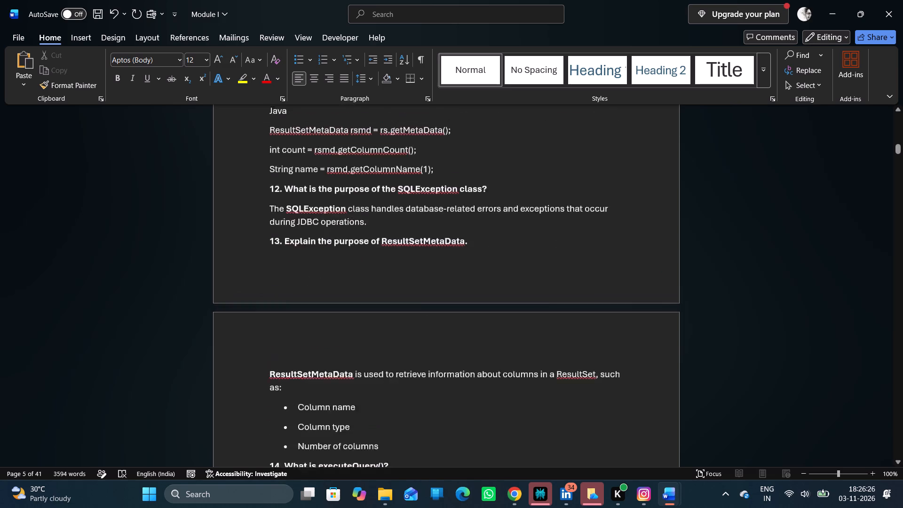
Delete the separator line and its empty paragraph between the Class.forName() example and question 16.
click(656, 307)
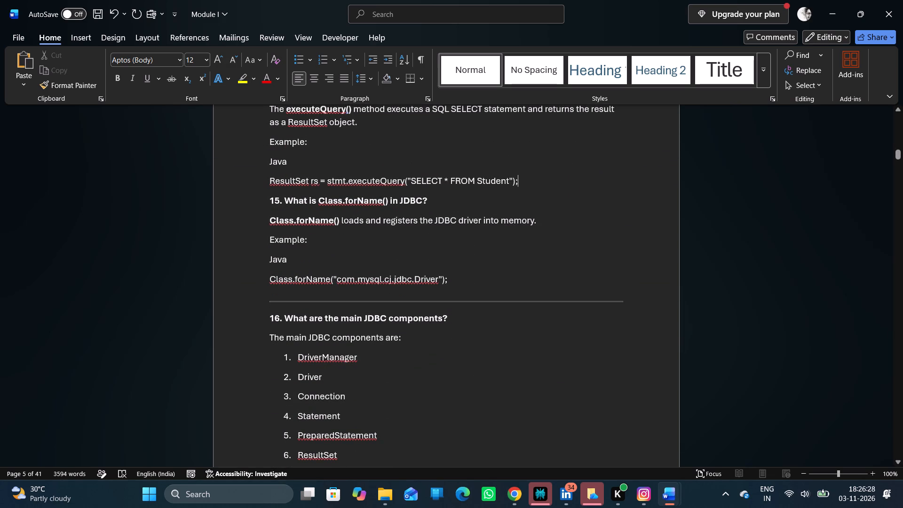
key(BackSpace)
key(BackSpace)
key(BackSpace)
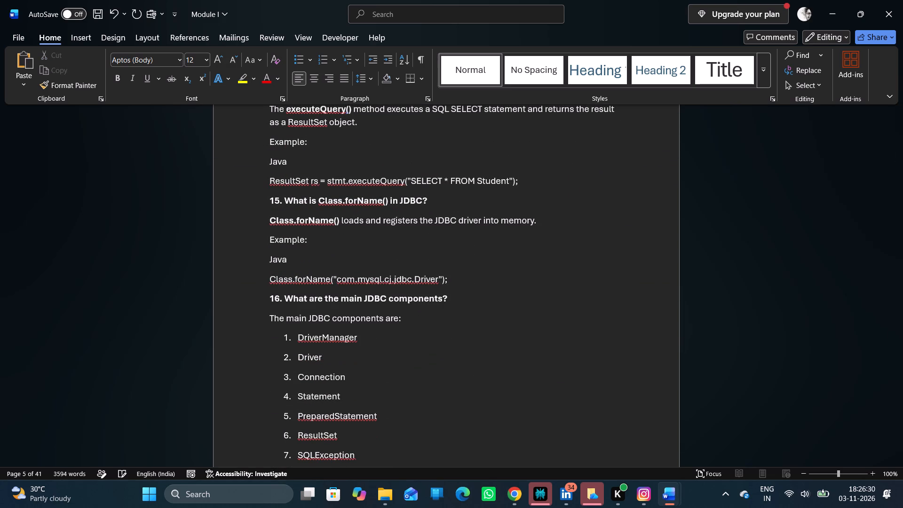
Delete the separator line and its empty paragraph between questions 1 and 2 of the Module-III Servlets & JSP section.
scroll(656, 307, down, 1)
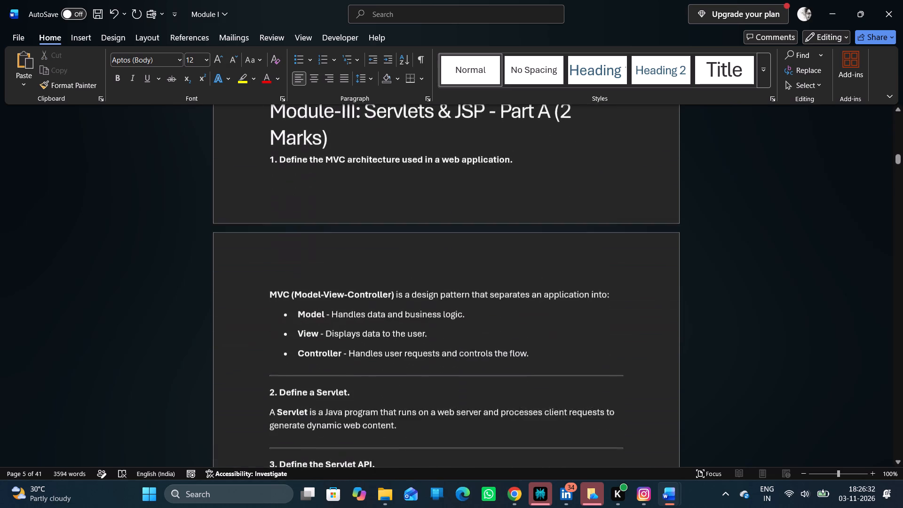
scroll(656, 307, down, 1)
click(644, 256)
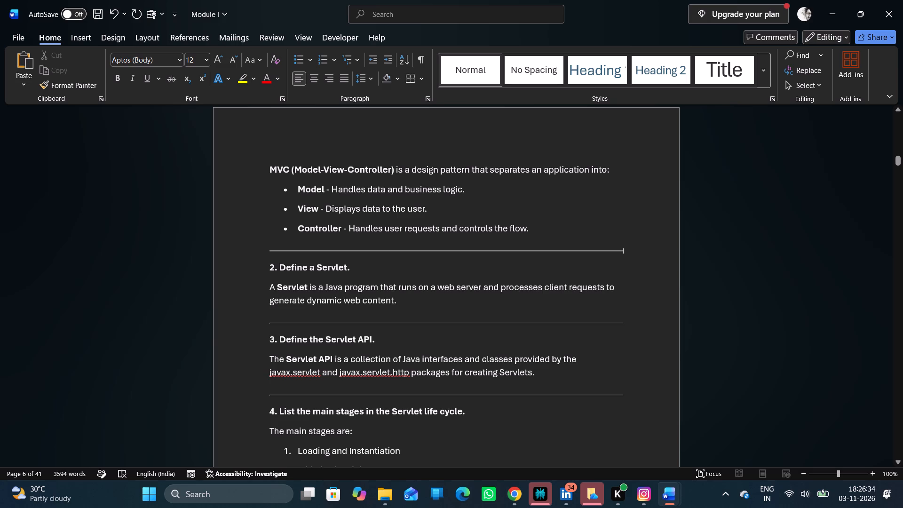
key(BackSpace)
key(BackSpace)
key(BackSpace)
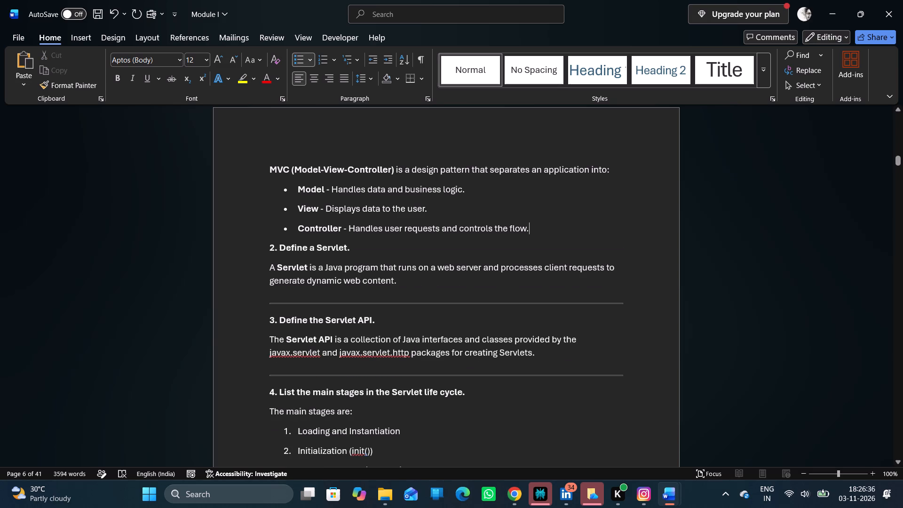
Delete the separator line and its empty paragraph between the Servlet definition and question 3 of Module-III.
click(663, 312)
key(BackSpace)
key(BackSpace)
key(BackSpace)
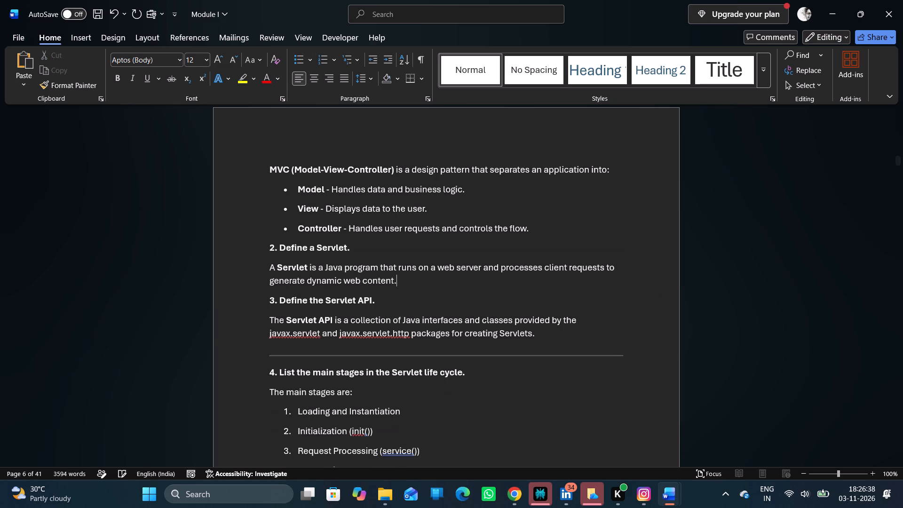
Delete the separator line and its empty paragraph between the Servlet API answer and question 4 of Module-III.
click(650, 360)
key(BackSpace)
key(BackSpace)
key(BackSpace)
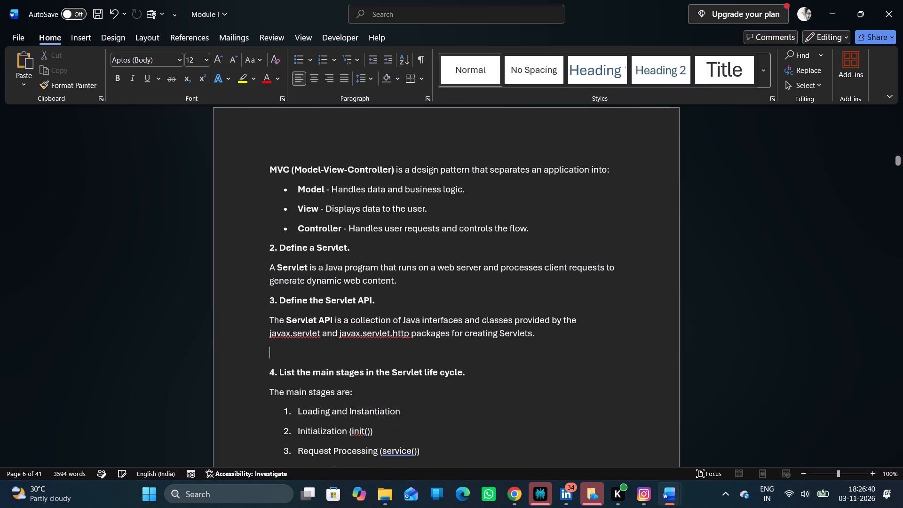
Delete the separator line and its empty paragraph between the Servlet life cycle stages list and question 5 of Module-III.
scroll(650, 360, down, 1)
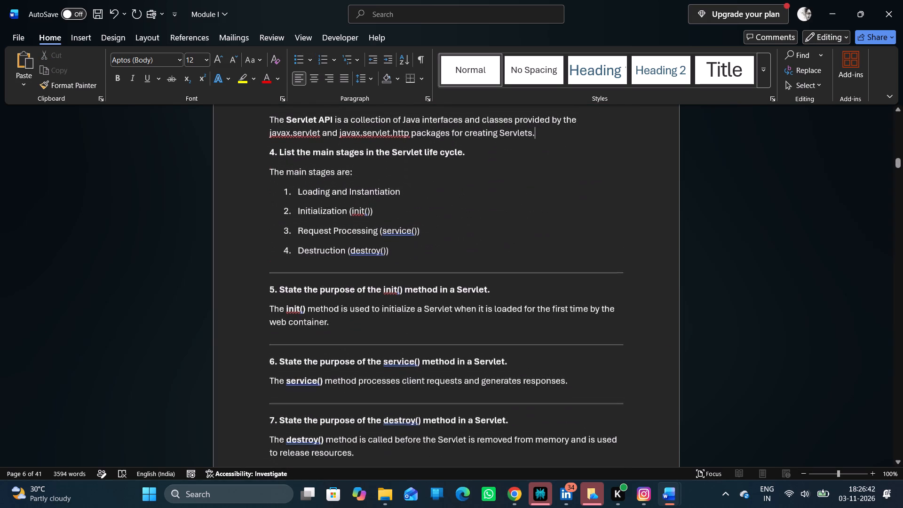
click(638, 279)
key(BackSpace)
key(backslash)
key(BackSpace)
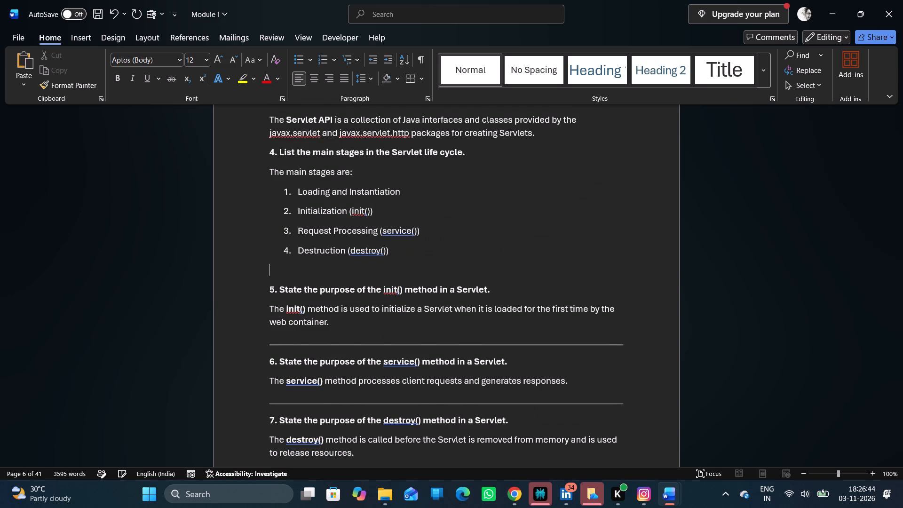
key(BackSpace)
Delete the separator line and its empty paragraph between the init() method answer and question 6 of Module-III.
click(630, 323)
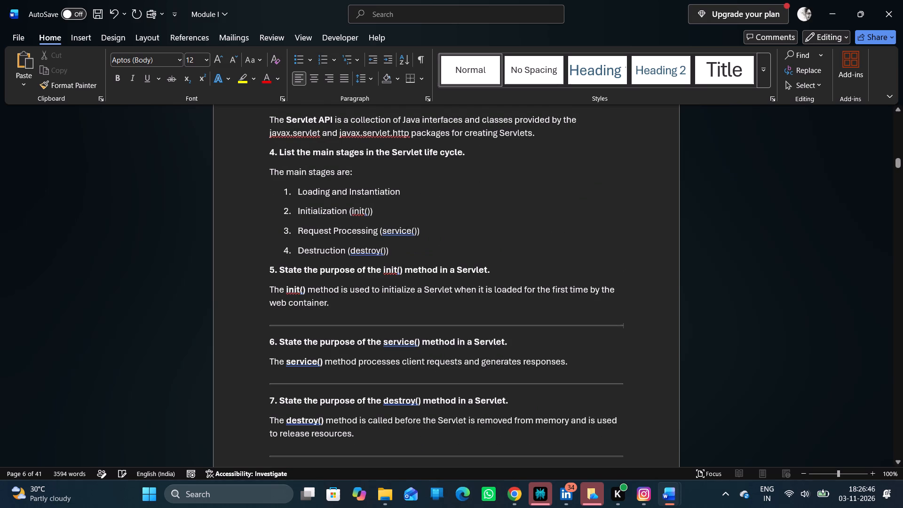
key(BackSpace)
key(BackSpace)
key(BackSpace)
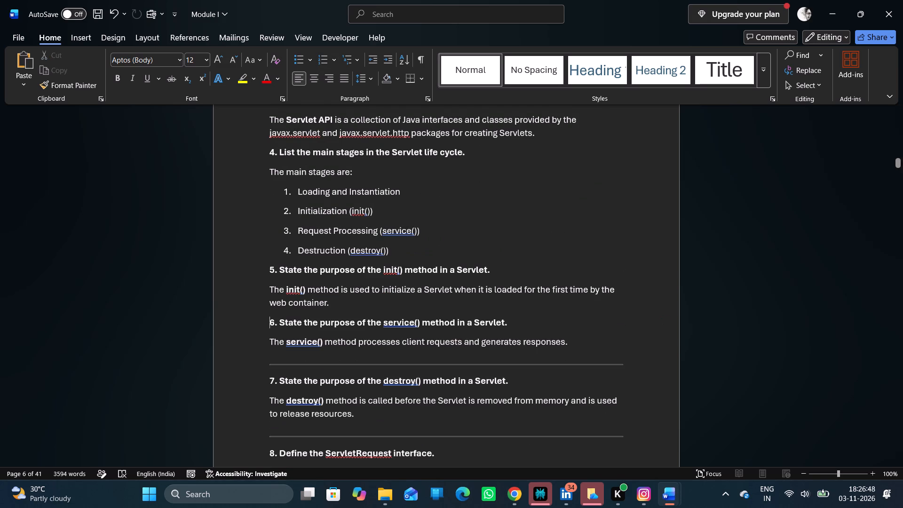
Delete the separator line and its empty paragraph between the service() method answer and question 7 of Module-III.
click(641, 363)
key(BackSpace)
key(BackSpace)
key(BackSpace)
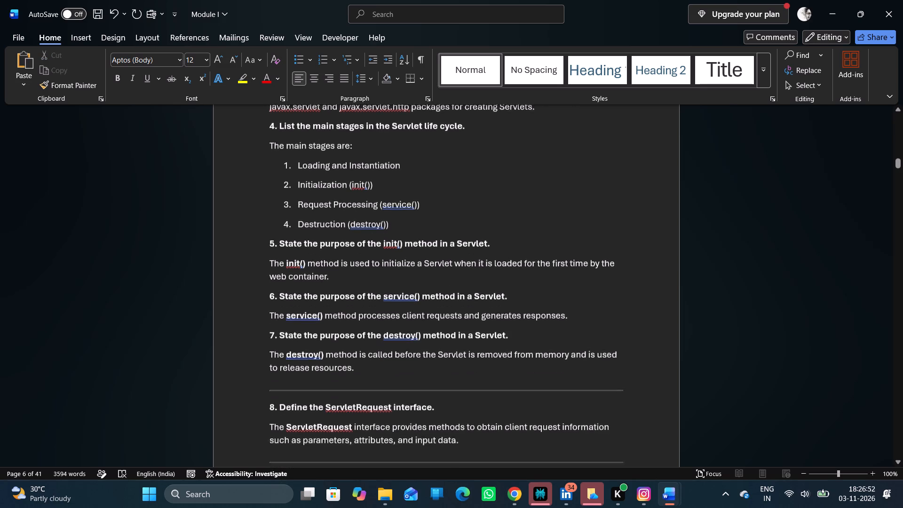
Delete the separator line and its empty paragraph between the destroy() method answer and question 8 of Module-III.
click(643, 357)
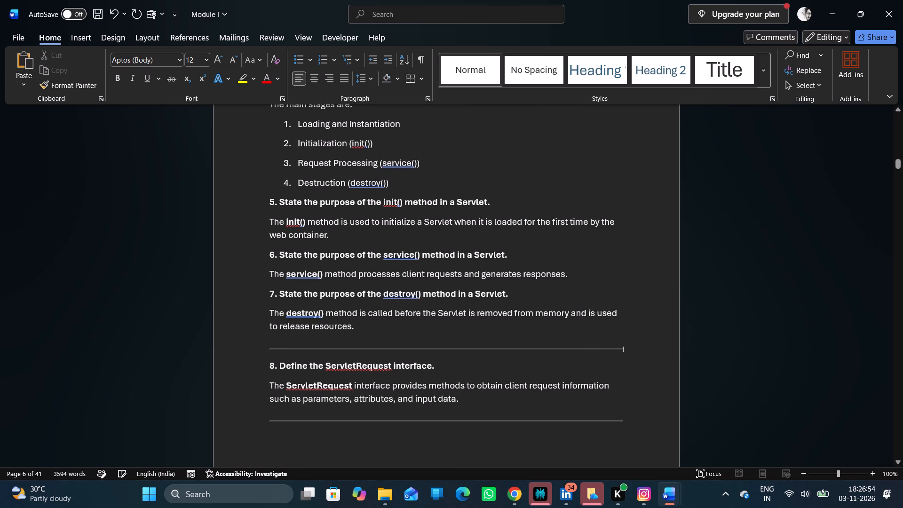
key(BackSpace)
key(BackSpace)
key(BackSpace)
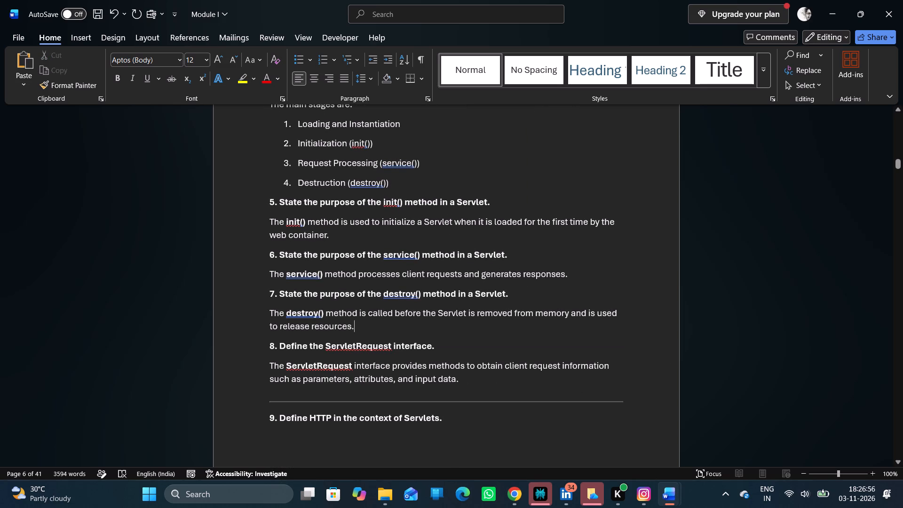
Delete the separator line and its empty paragraph between the ServletRequest answer and question 9 of Module-III.
click(643, 397)
key(BackSpace)
key(BackSpace)
key(BackSpace)
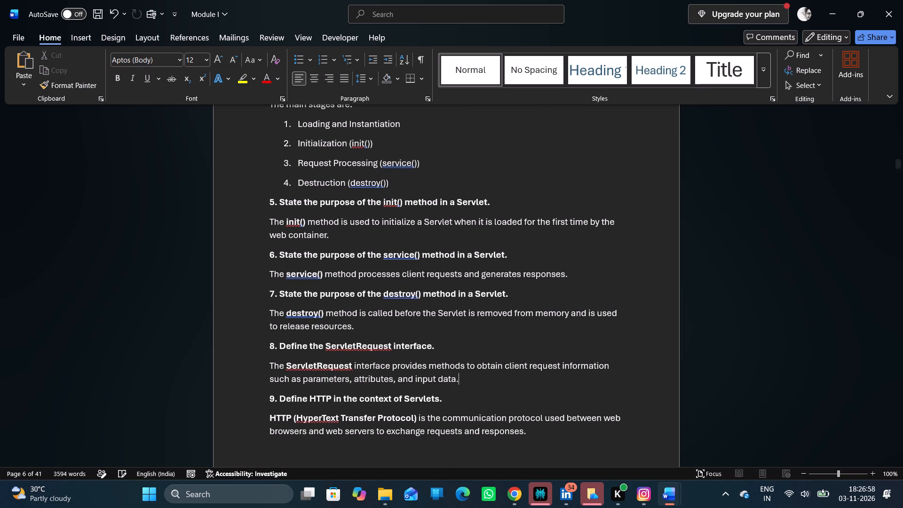
Delete the separator line and its empty paragraph between the HTTP definition and question 10, Define JSP.
scroll(643, 397, down, 1)
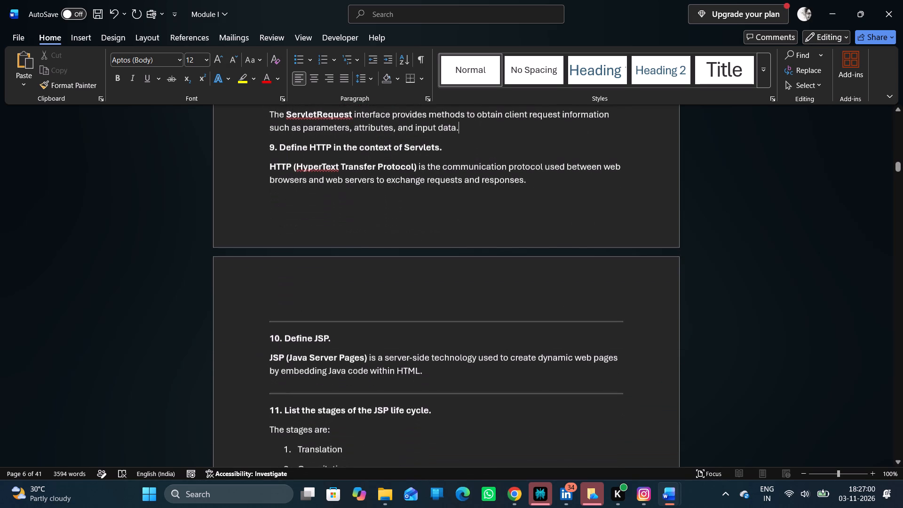
click(625, 327)
key(BackSpace)
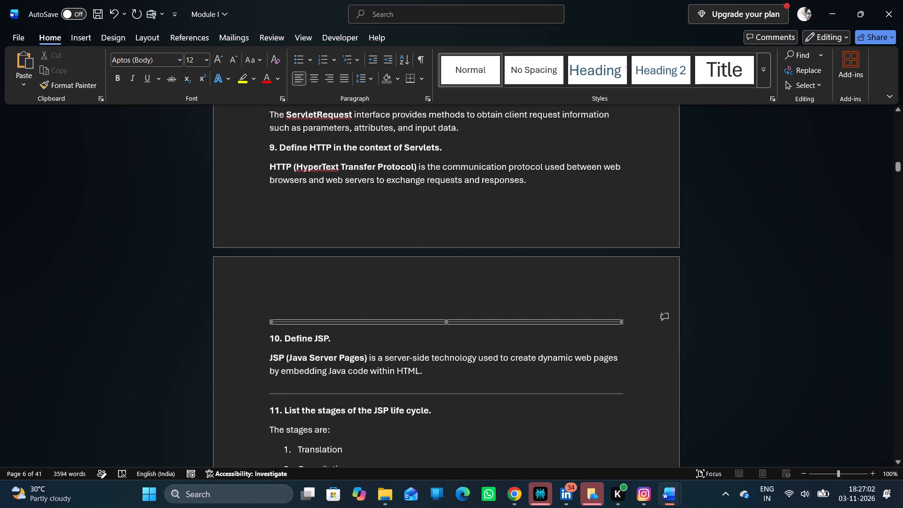
key(BackSpace)
key(BackSpace)
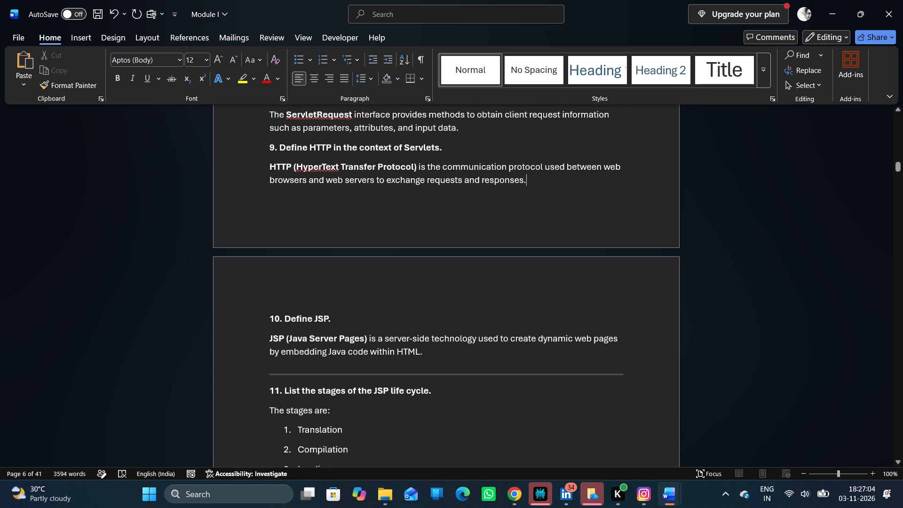
Delete the separator line and its empty paragraph between the JSP definition and question 11 of Module-III.
click(637, 378)
key(BackSpace)
key(BackSpace)
key(BackSpace)
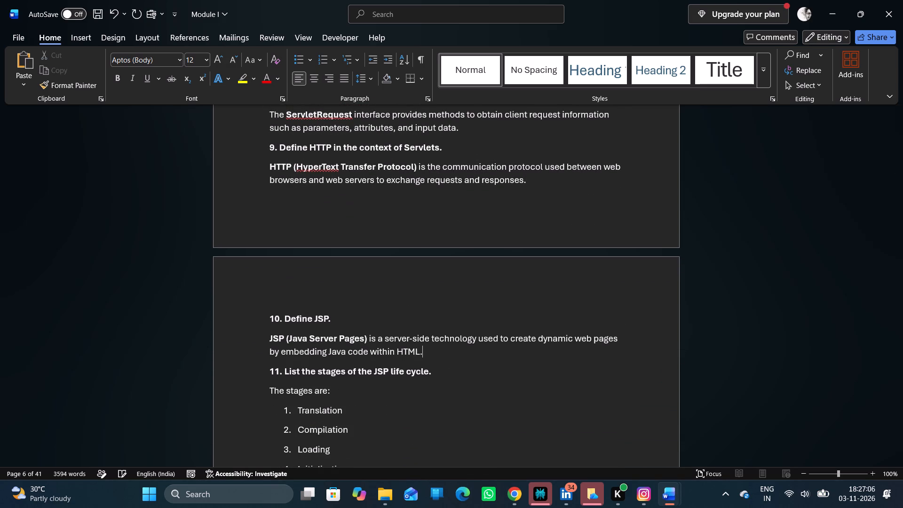
Delete the separator line and its empty paragraph between the JSP life cycle stages list and question 12.
scroll(605, 403, down, 1)
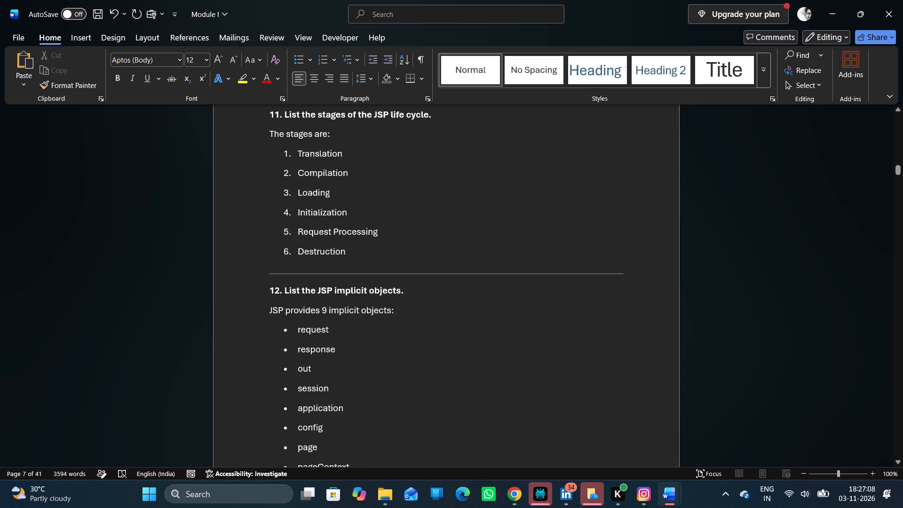
click(640, 274)
key(BackSpace)
key(BackSpace)
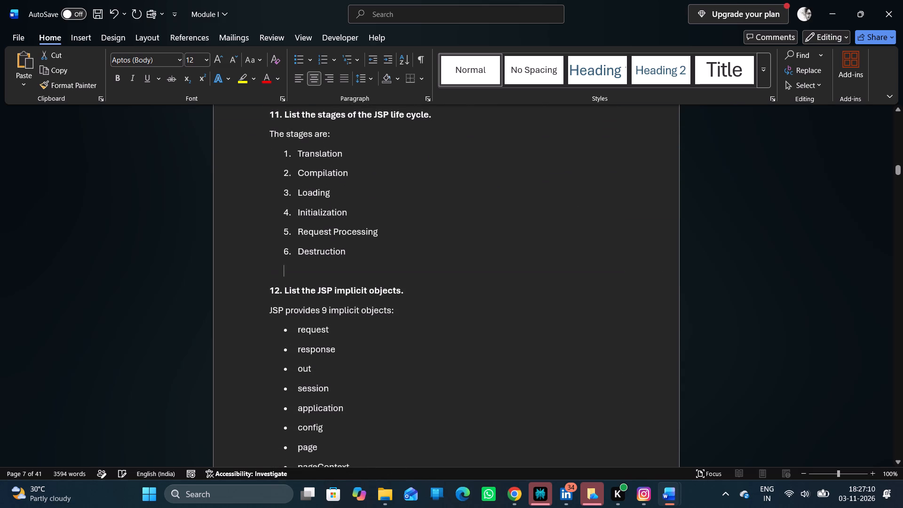
key(BackSpace)
Delete the separator line and its empty paragraph between the JSP implicit objects list and question 13.
scroll(636, 264, down, 1)
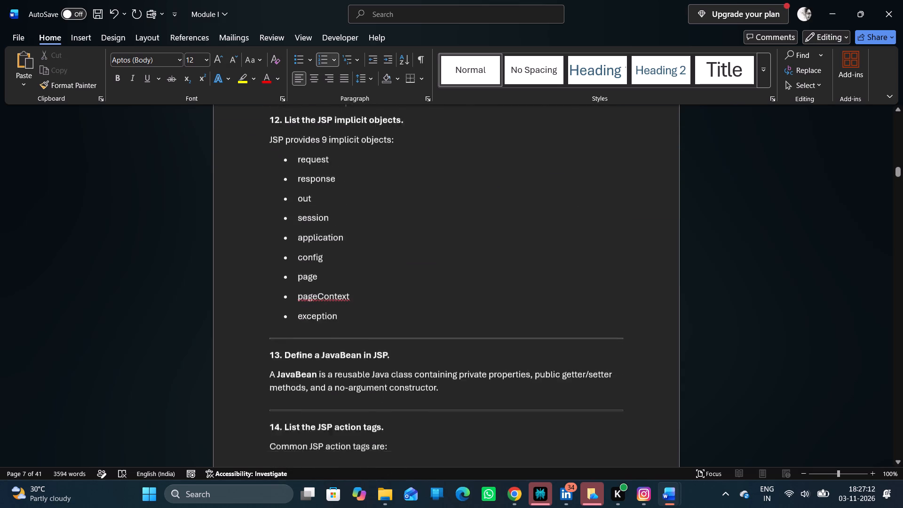
scroll(636, 264, down, 1)
click(637, 195)
key(BackSpace)
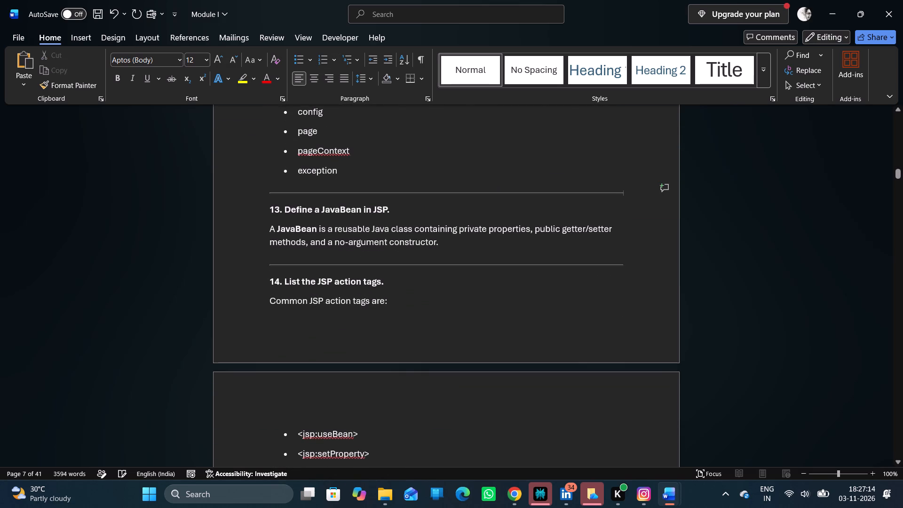
key(BackSpace)
key(BackSpace)
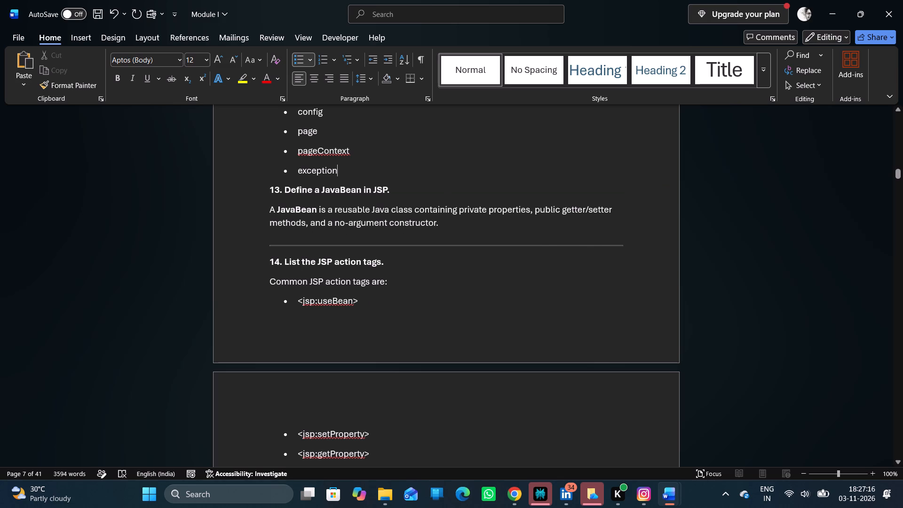
key(ctrl+z)
key(BackSpace)
Delete the separator line and its empty paragraph between the JavaBean definition and question 14 of Module-III.
click(628, 246)
key(BackSpace)
key(BackSpace)
key(BackSpace)
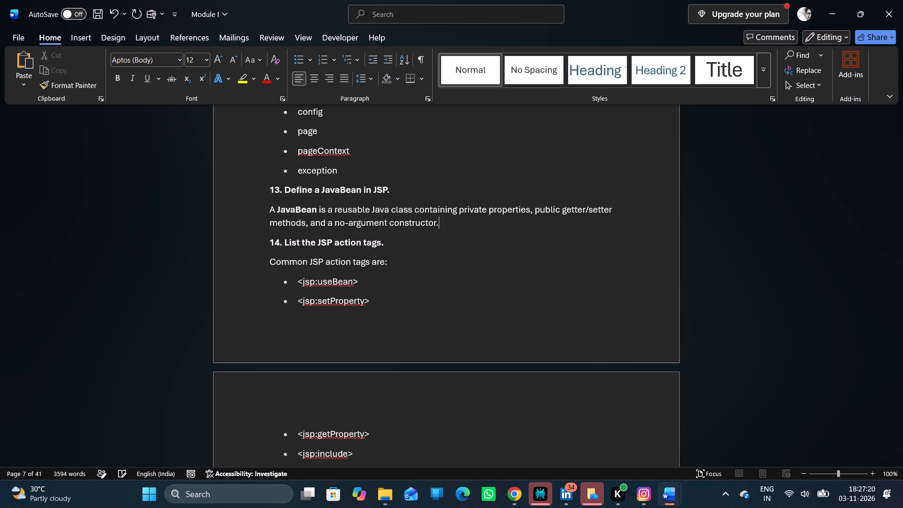
Delete the separator line and its empty paragraph between the JSP action tags list and question 15.
scroll(628, 317, down, 1)
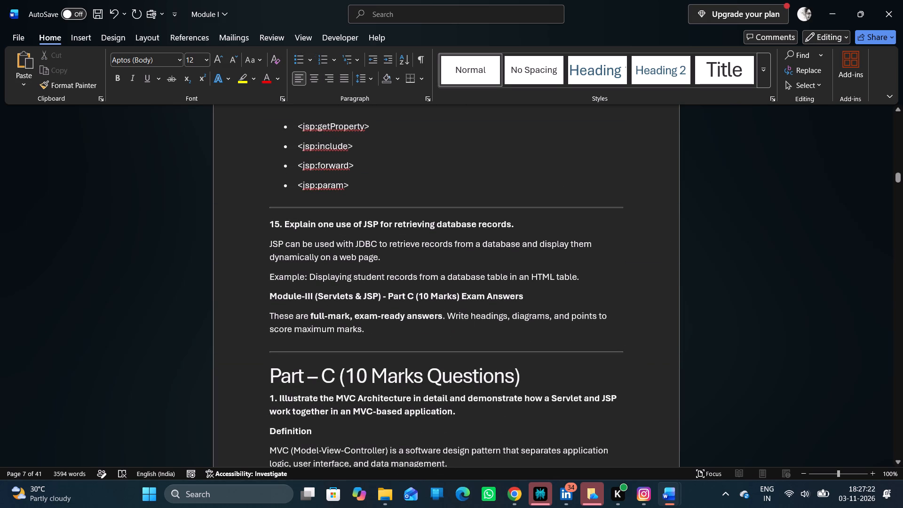
click(634, 215)
key(BackSpace)
key(BackSpace)
key(BackSpace)
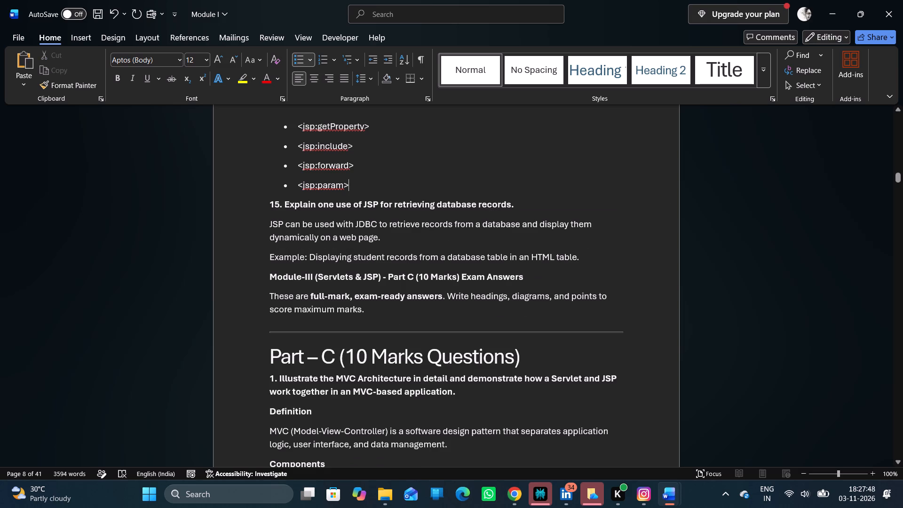
Delete the separator line and its empty paragraph between the exam-ready answers note and the Part – C (10 Marks Questions) heading.
click(643, 334)
key(BackSpace)
key(BackSpace)
key(BackSpace)
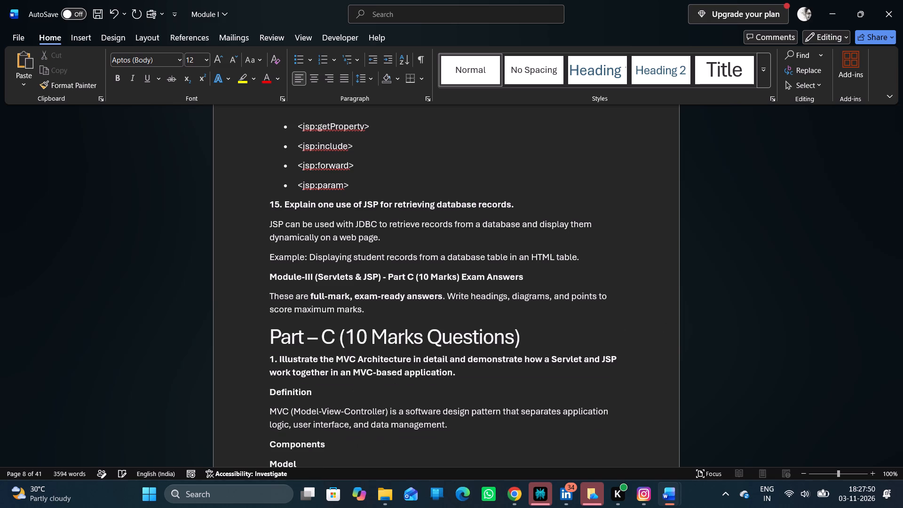
Delete the separator line and its empty paragraph between the MVC conclusion and question 2 of Module-III Part C.
scroll(643, 334, down, 1)
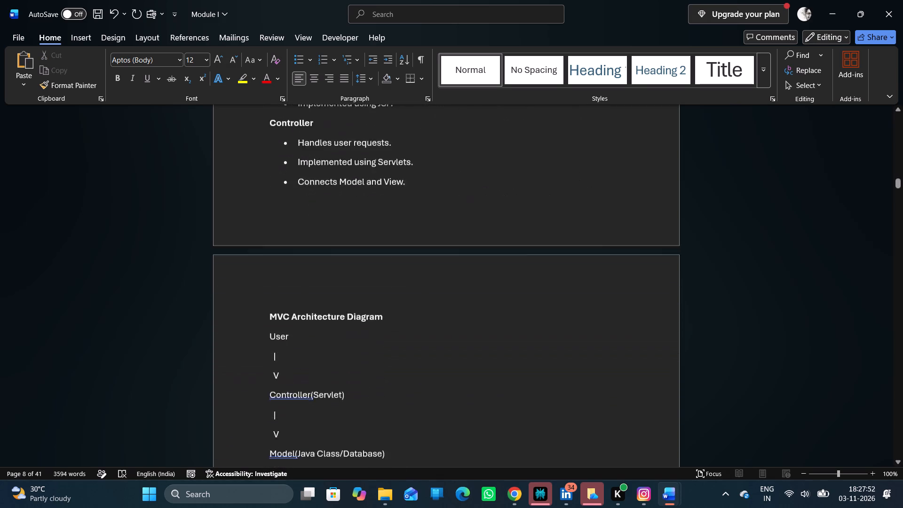
scroll(643, 334, down, 1)
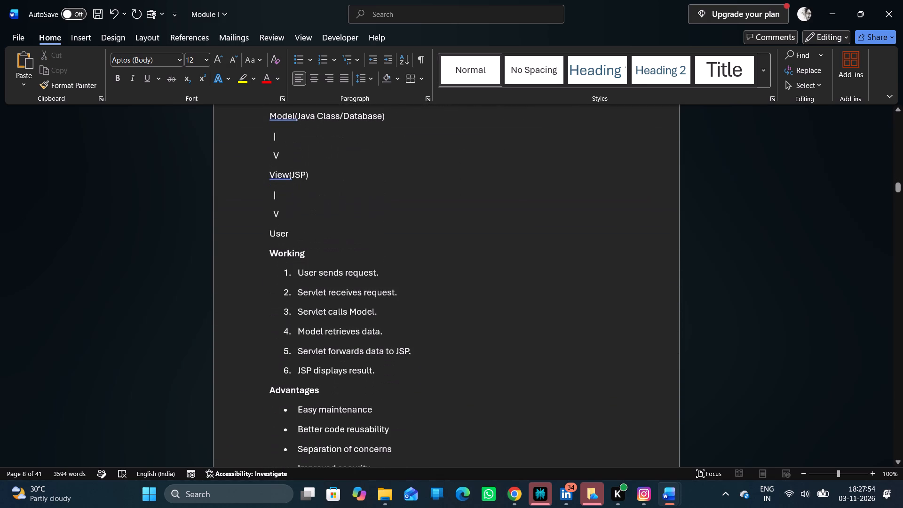
scroll(643, 334, up, 1)
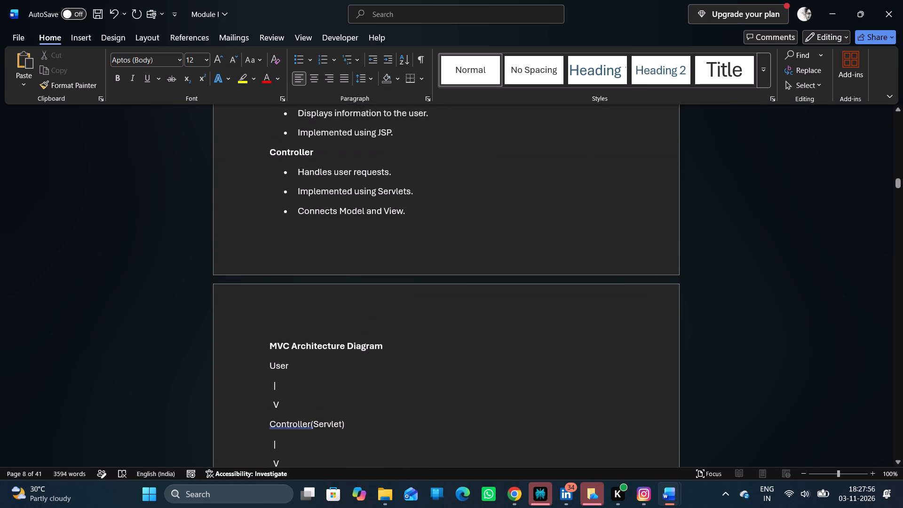
scroll(301, 368, down, 1)
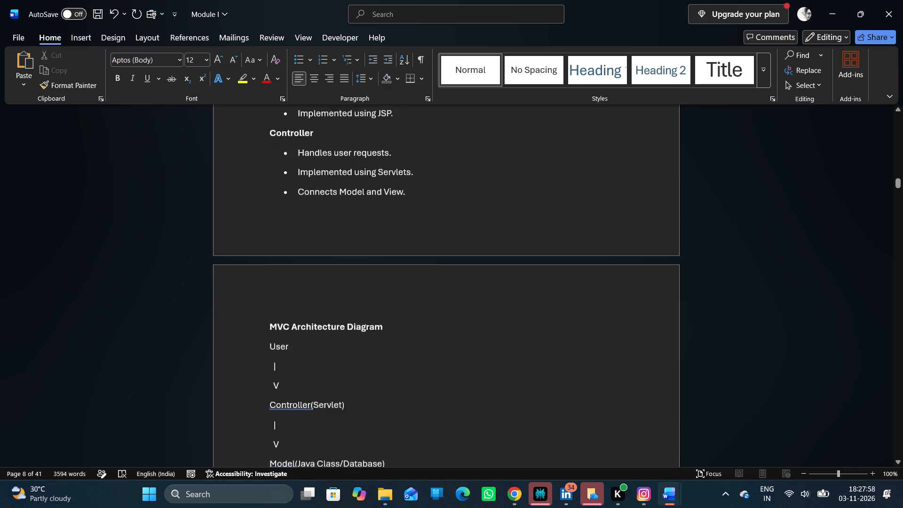
scroll(301, 368, down, 1)
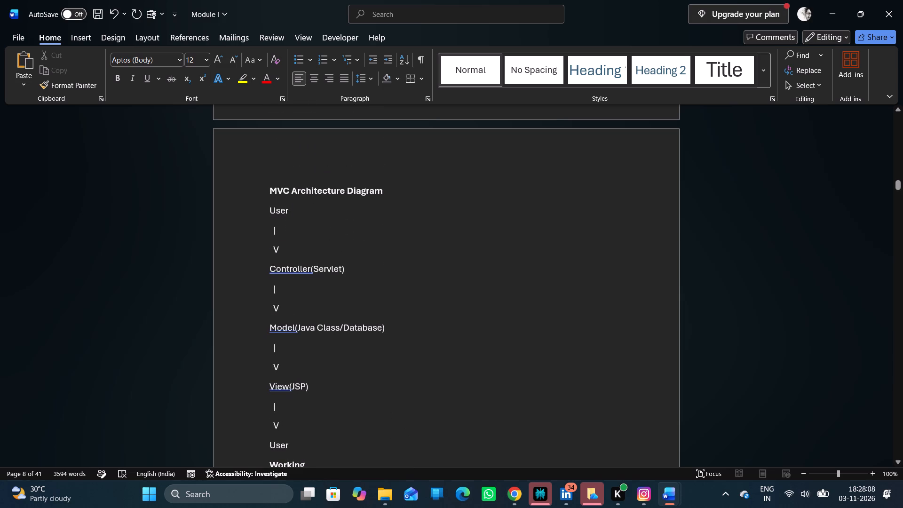
scroll(273, 238, down, 2)
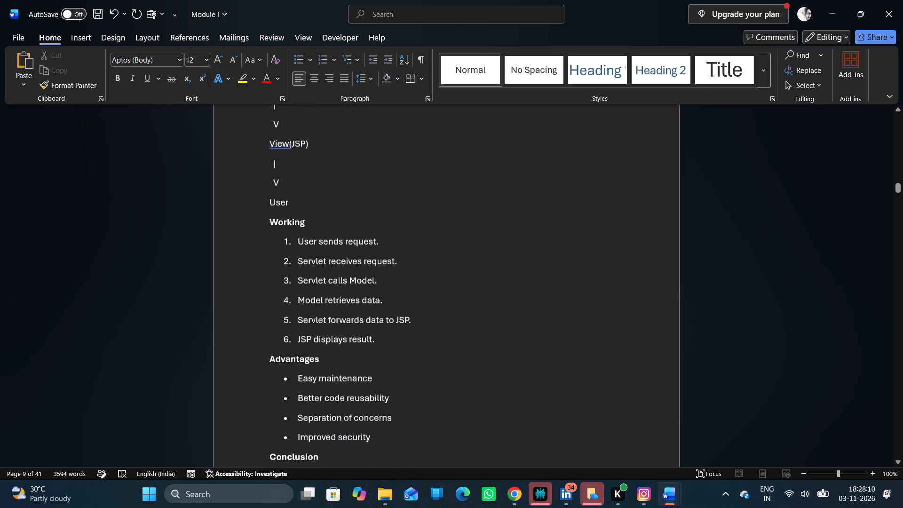
scroll(273, 238, down, 1)
click(277, 251)
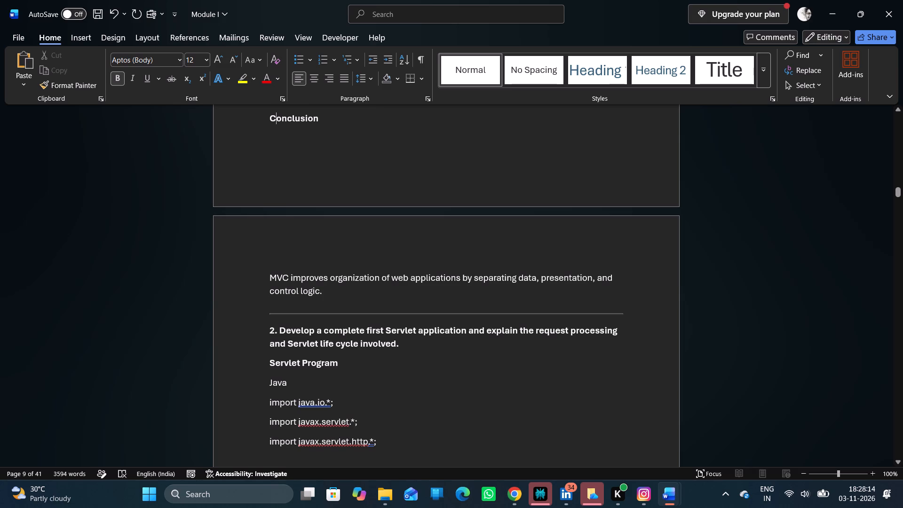
click(623, 313)
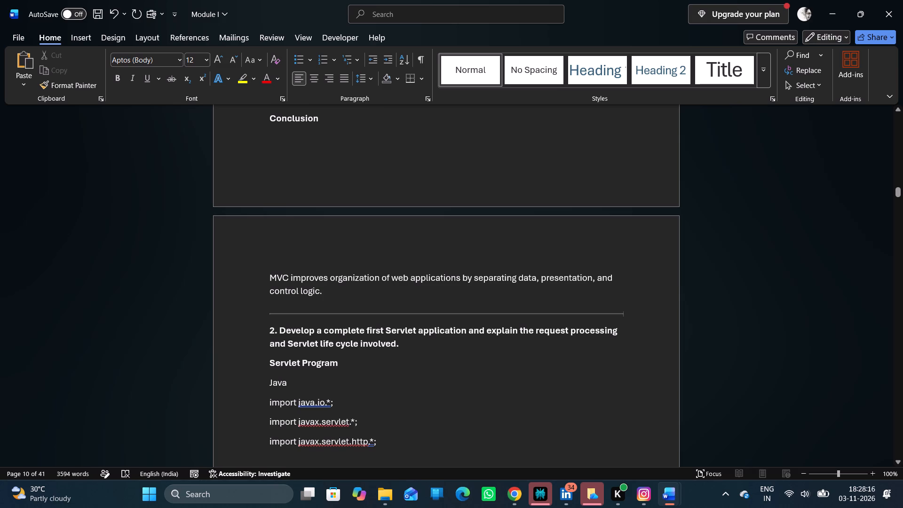
key(BackSpace)
key(BackSpace)
key(BackSpace)
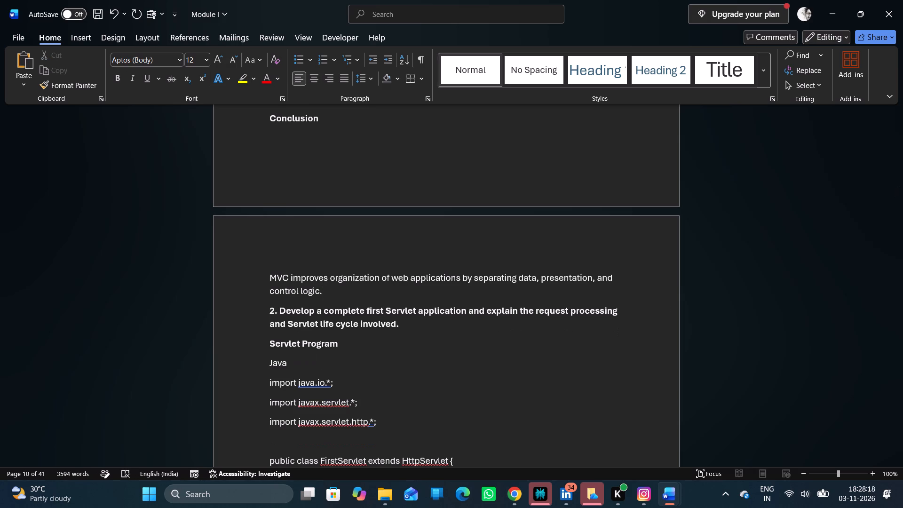
scroll(623, 313, down, 1)
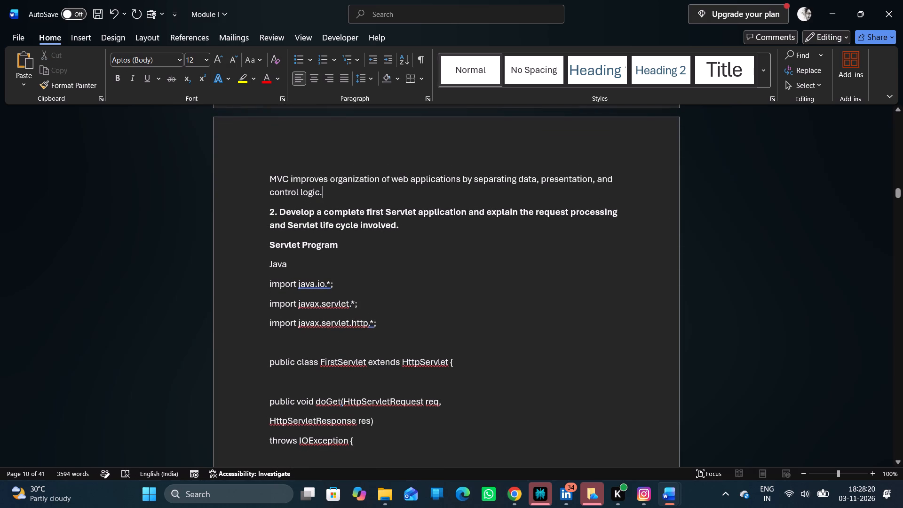
Delete the three blank lines in the FirstServlet program code under question 2 of Module-III Part C.
click(441, 352)
key(BackSpace)
key(BackSpace)
click(423, 364)
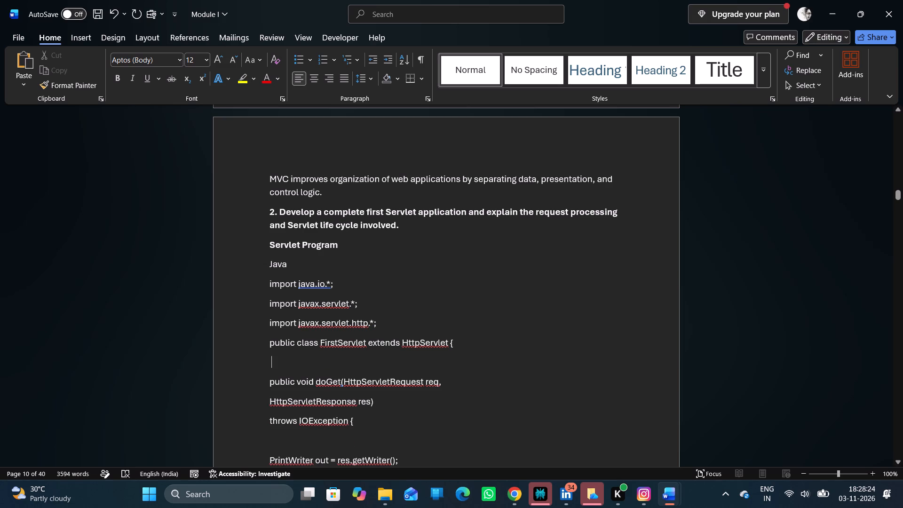
key(BackSpace)
key(BackSpace)
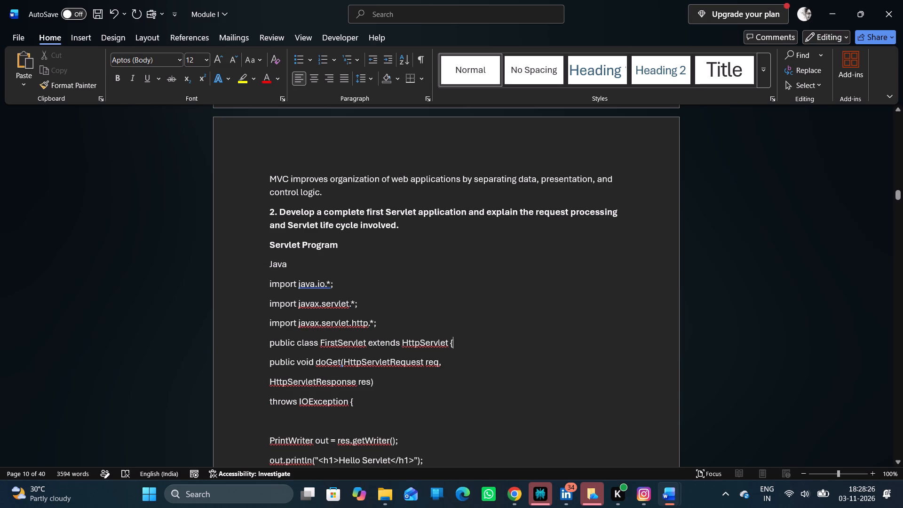
click(371, 432)
key(BackSpace)
key(BackSpace)
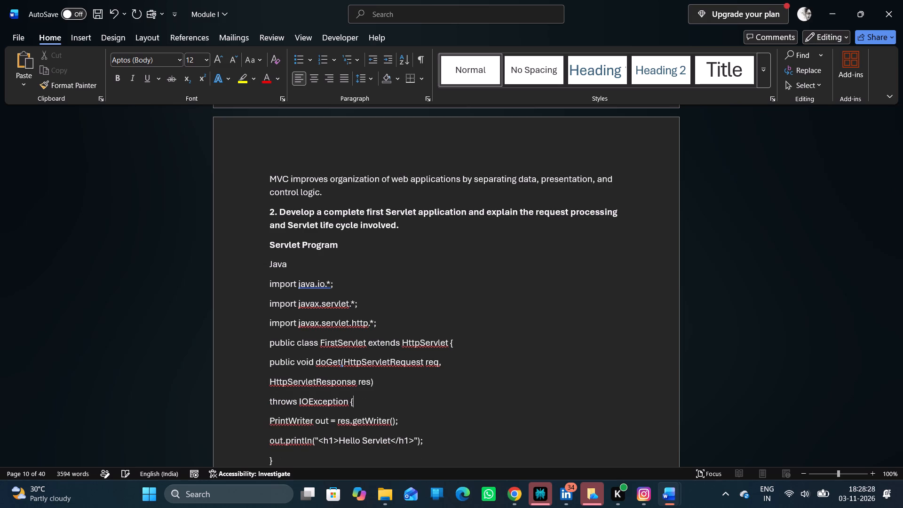
Delete the separator line and its empty paragraph between the Servlet life cycle flow and question 3 on the Servlet API.
scroll(371, 432, down, 1)
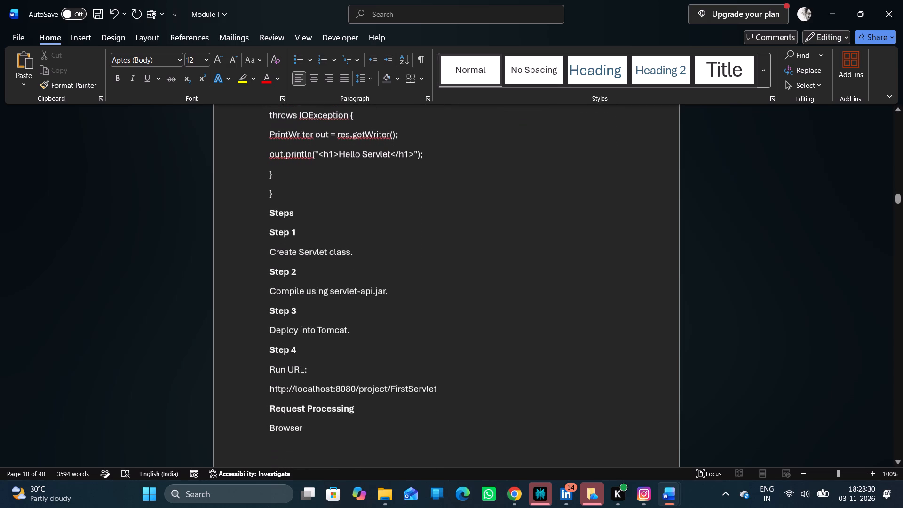
scroll(371, 432, down, 1)
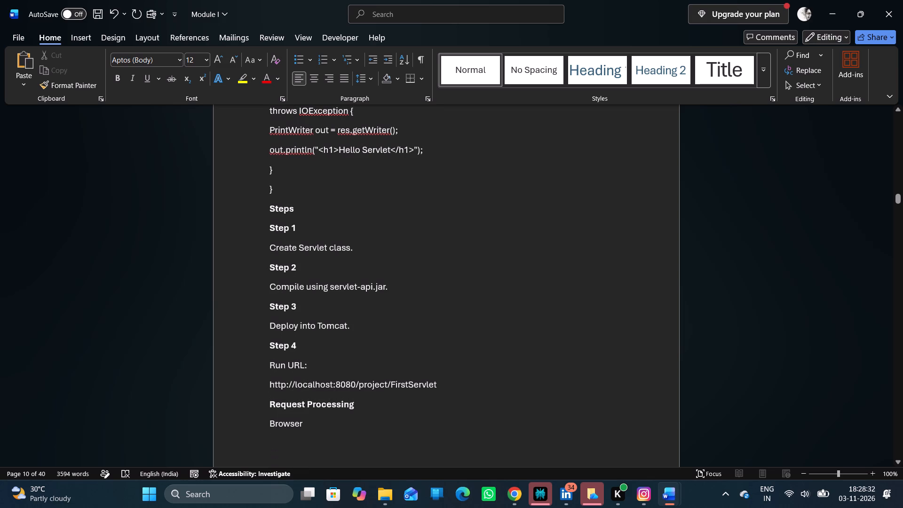
scroll(371, 432, down, 1)
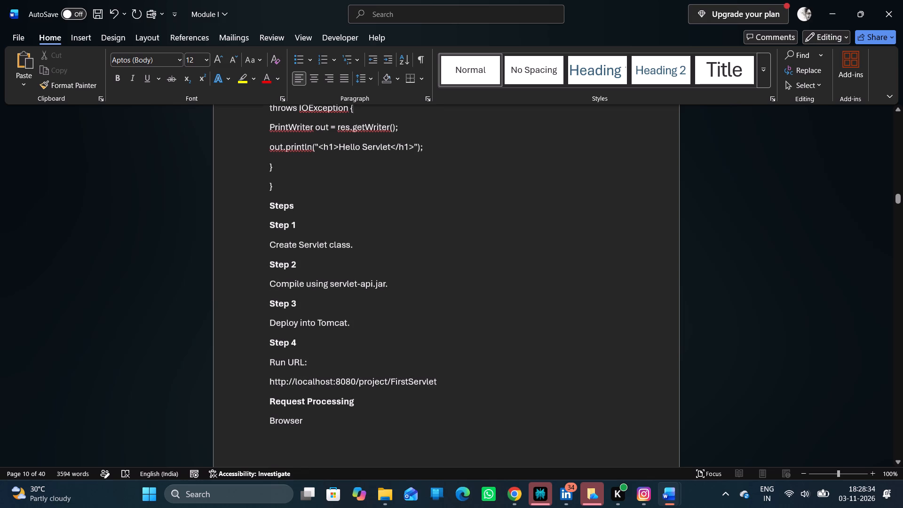
scroll(371, 432, down, 1)
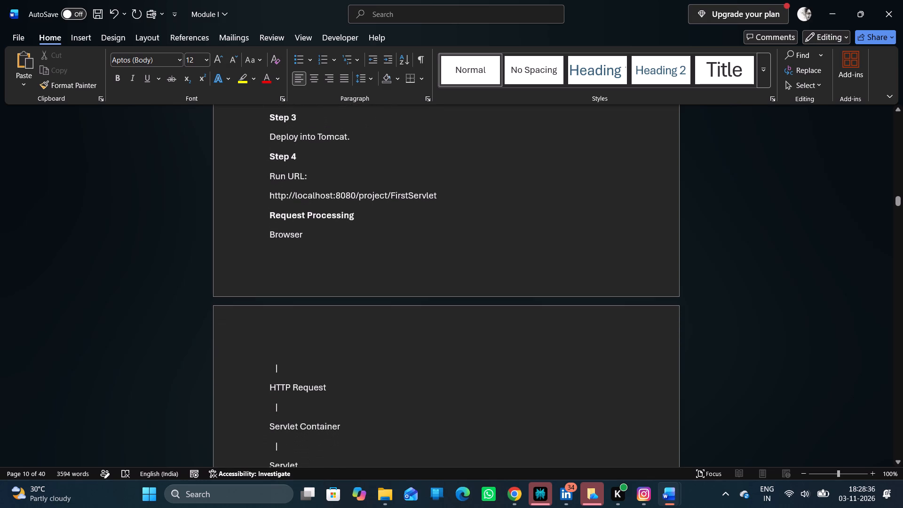
scroll(352, 308, down, 1)
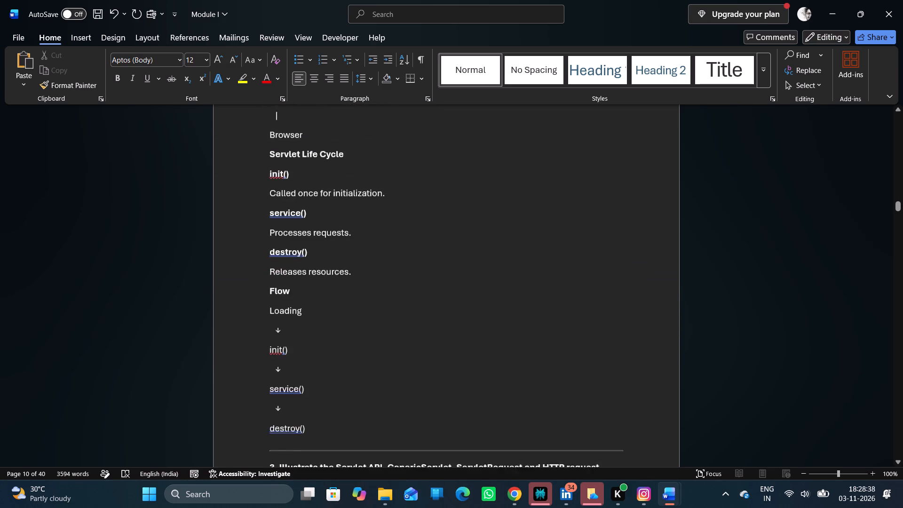
scroll(352, 308, down, 1)
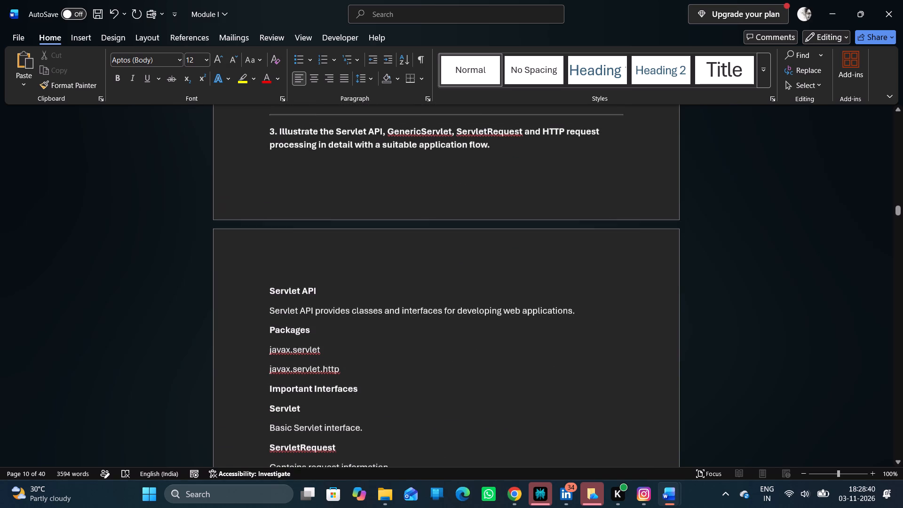
click(630, 146)
key(BackSpace)
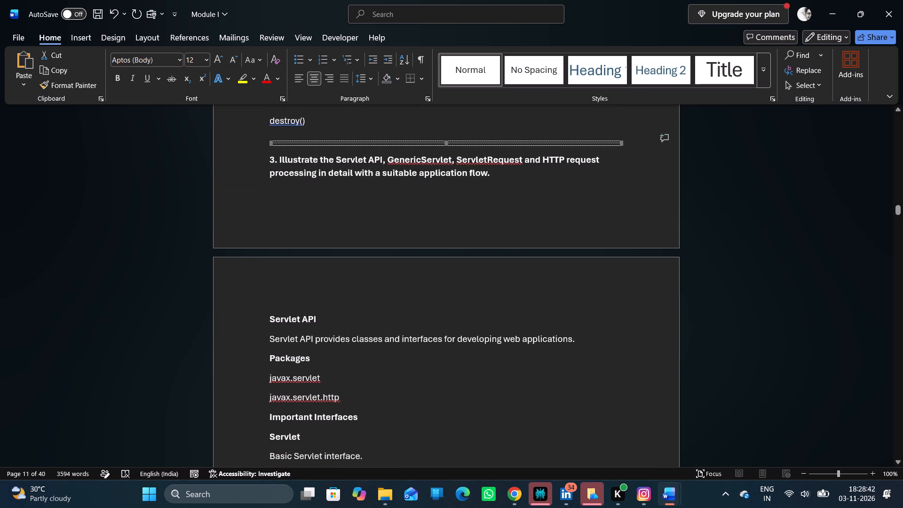
key(BackSpace)
key(BackSpace)
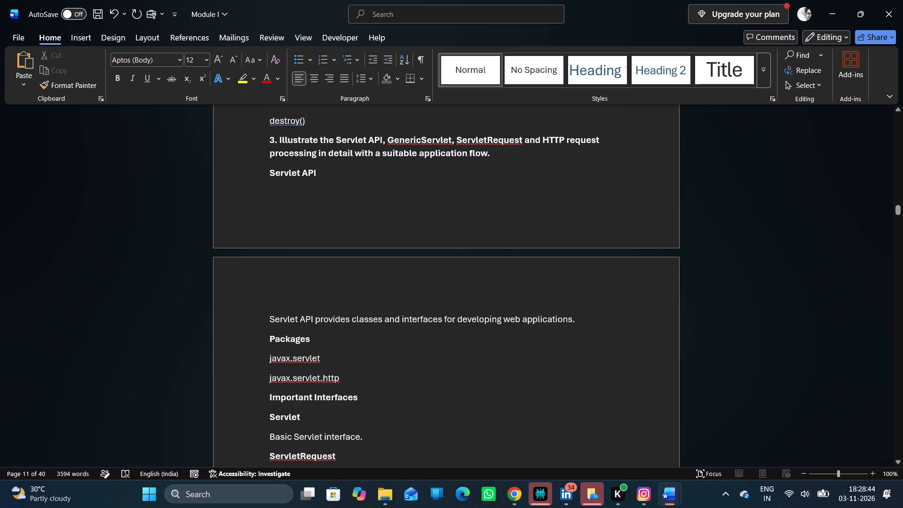
Delete the separator line and its empty paragraph between the Uses list and question 4 on the complete Servlet life cycle.
click(579, 273)
scroll(579, 273, down, 1)
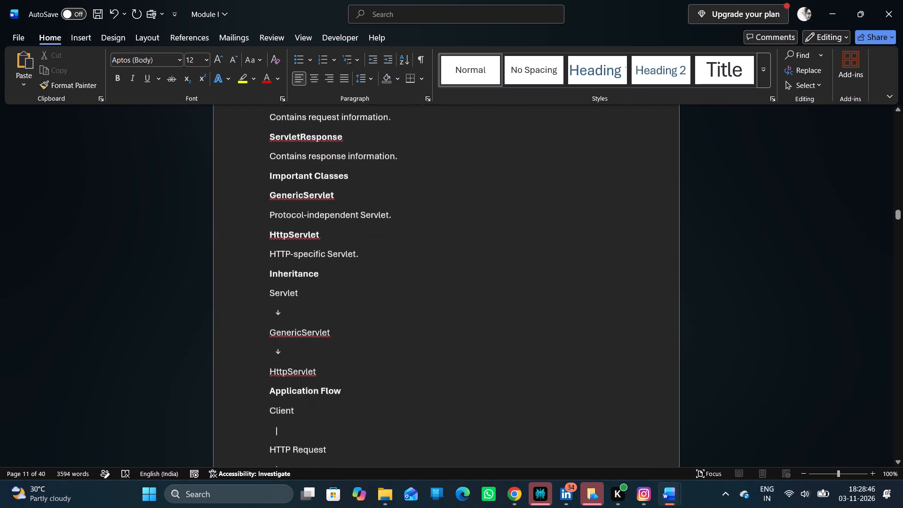
scroll(579, 273, down, 1)
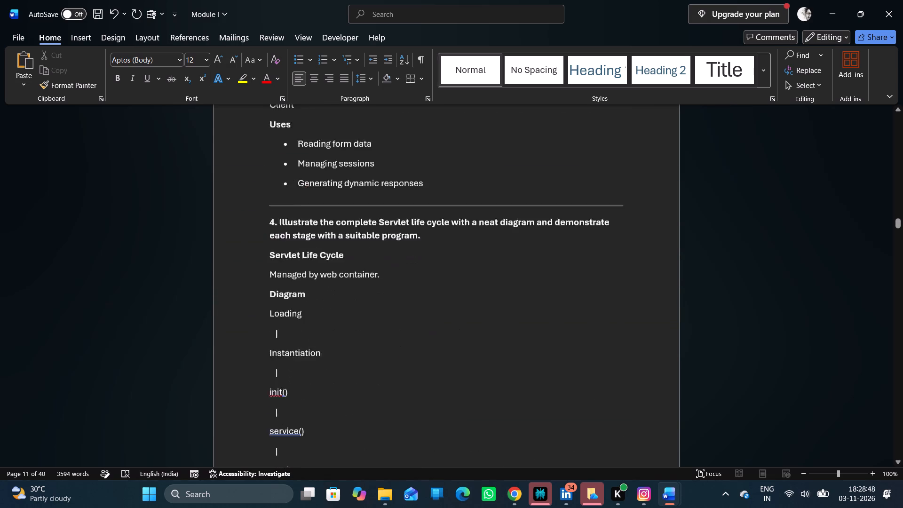
scroll(579, 273, down, 1)
scroll(579, 273, up, 1)
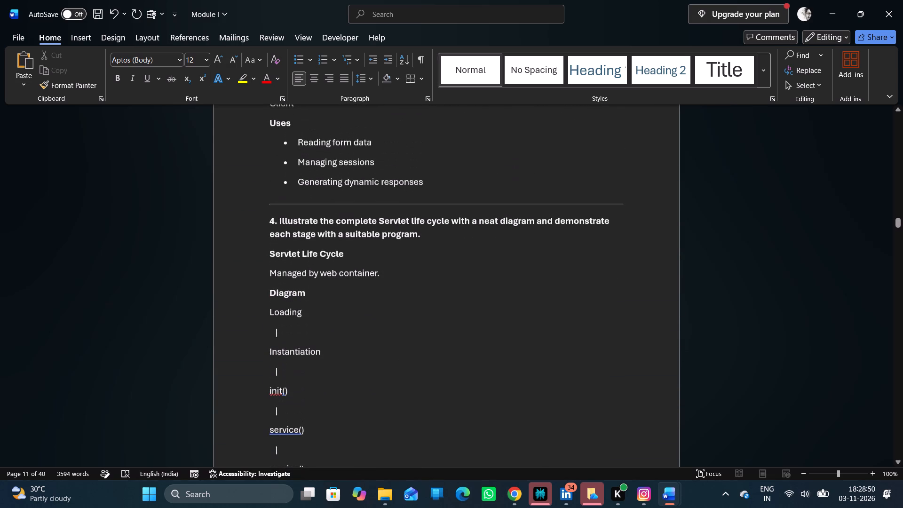
click(627, 206)
key(BackSpace)
key(BackSpace)
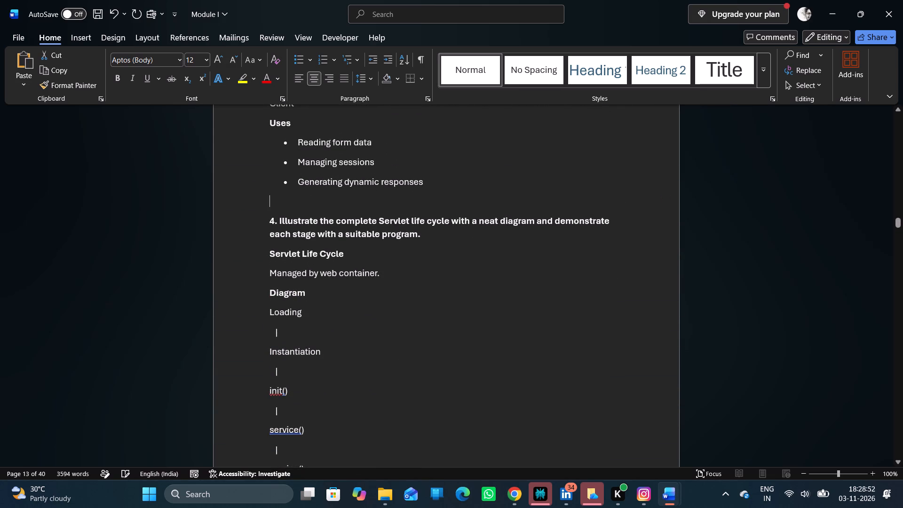
key(BackSpace)
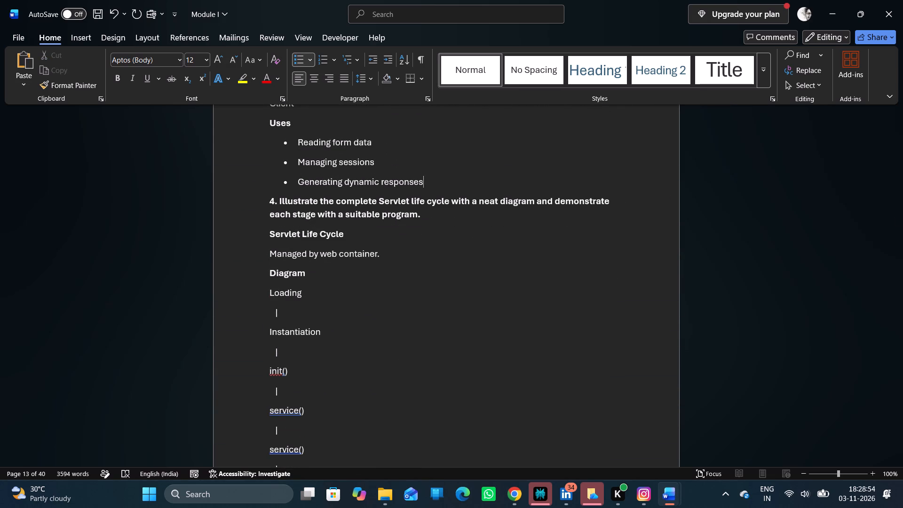
Delete the separator line and its empty paragraph between the Many-to-Many mapping section's Advantages list and question 7 on Hibernate annotations.
scroll(627, 206, down, 1)
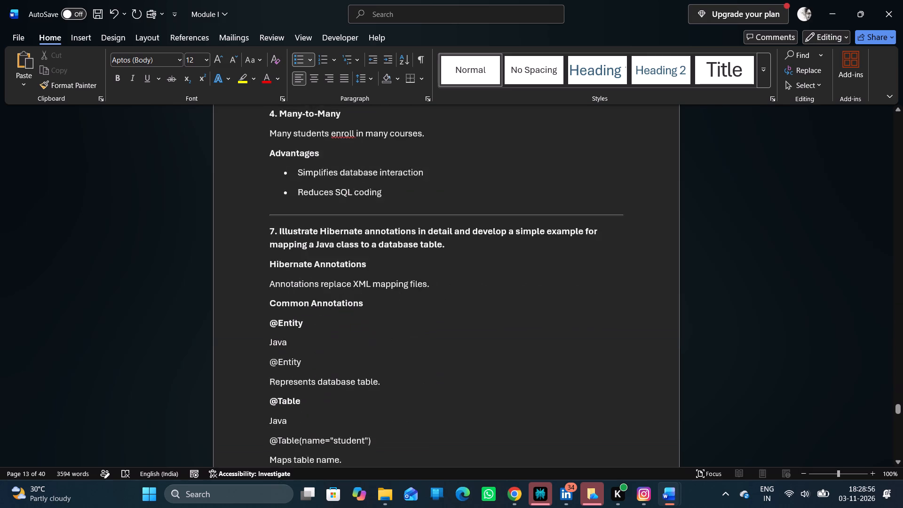
scroll(627, 206, up, 1)
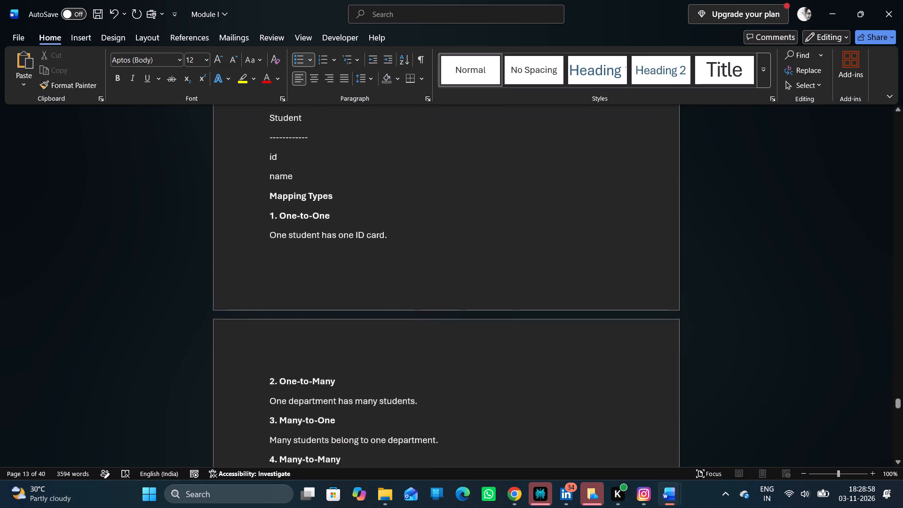
scroll(627, 206, up, 1)
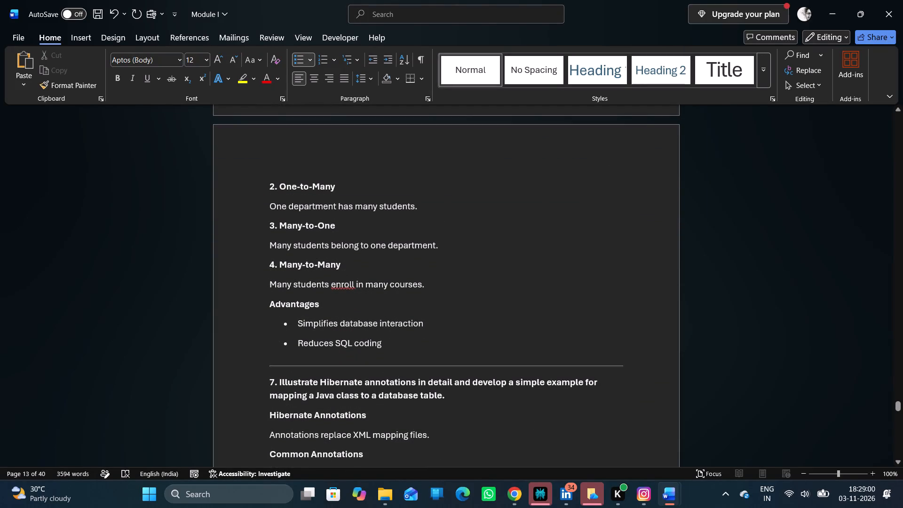
click(628, 365)
key(BackSpace)
key(BackSpace)
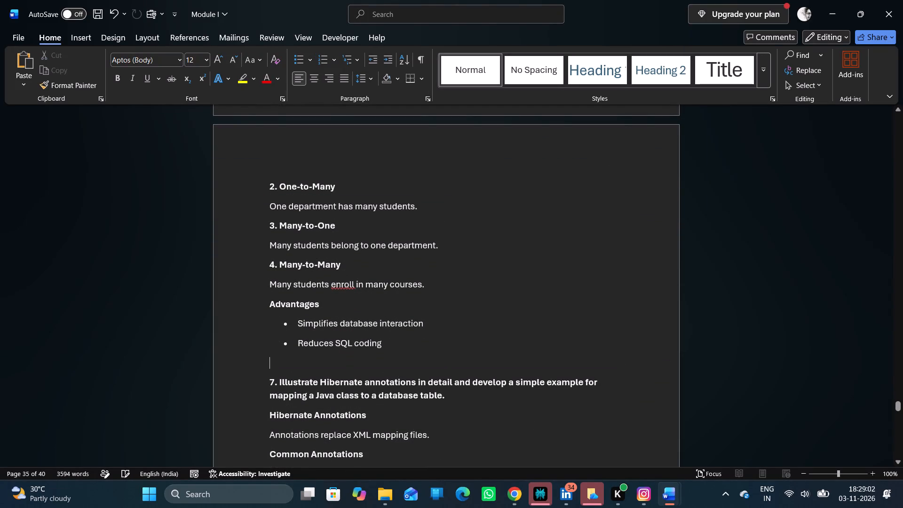
key(BackSpace)
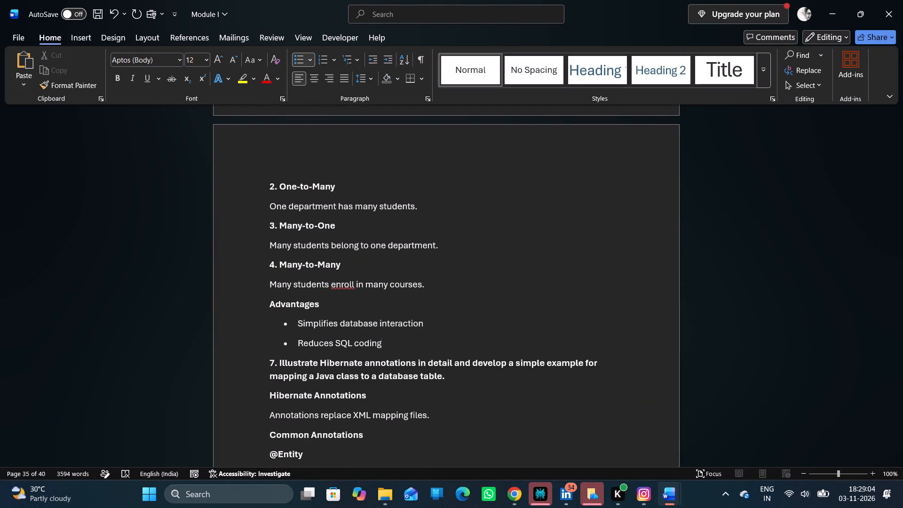
scroll(628, 365, down, 1)
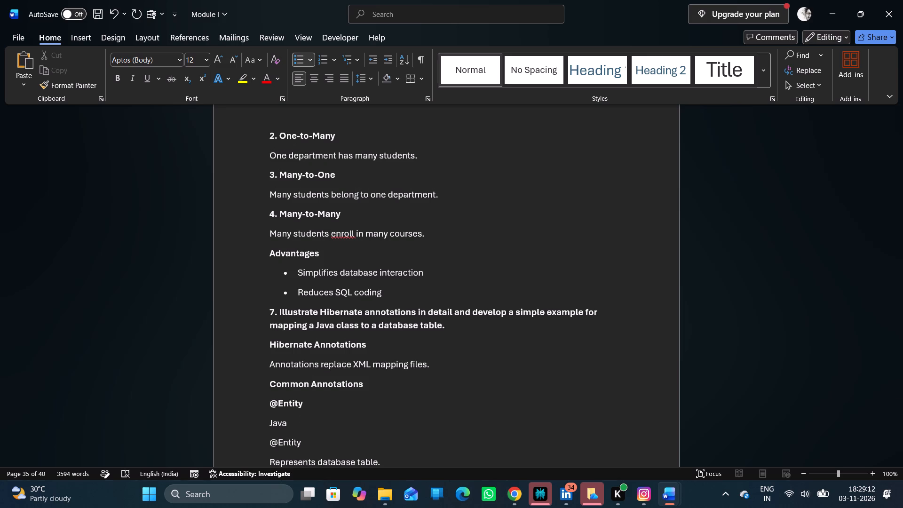
scroll(617, 421, down, 1)
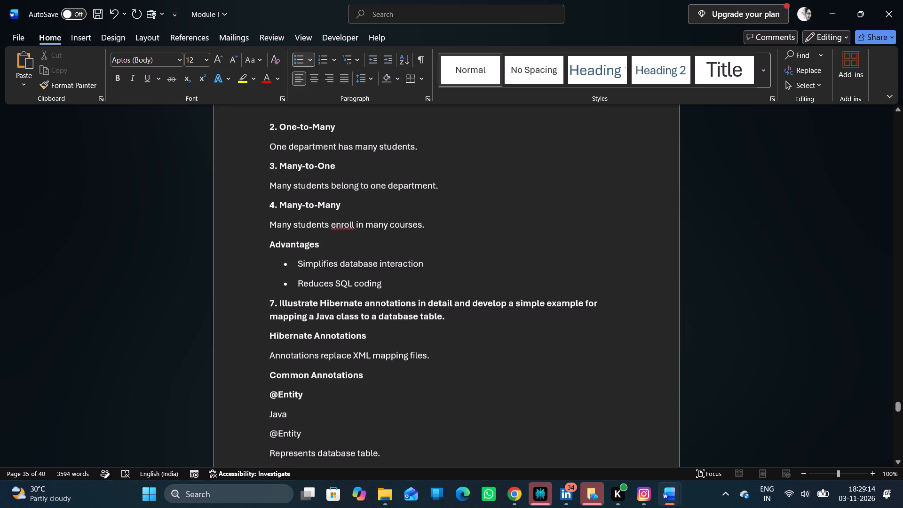
scroll(617, 421, down, 1)
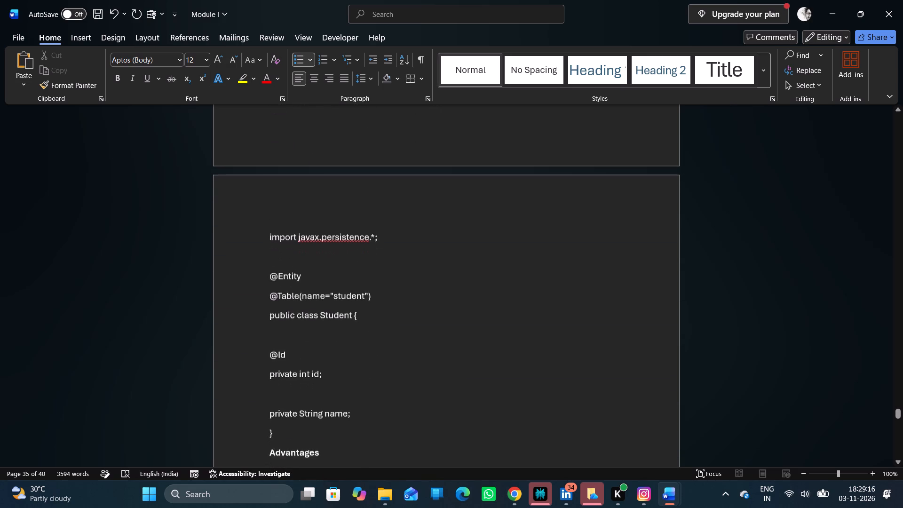
scroll(617, 421, down, 1)
click(372, 260)
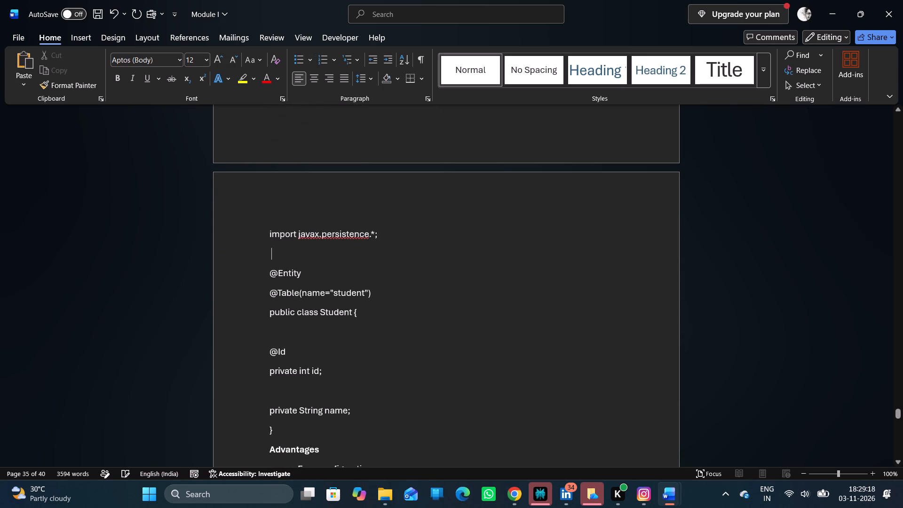
key(BackSpace)
key(Delete)
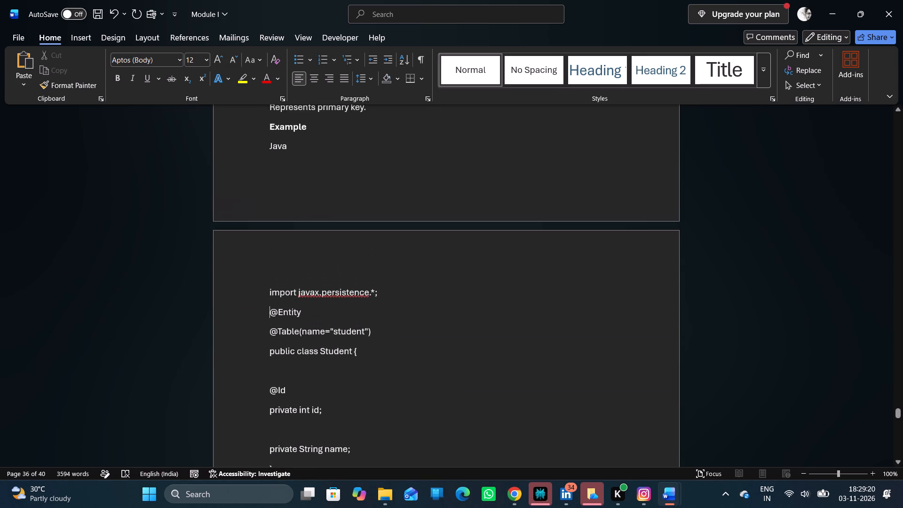
click(351, 192)
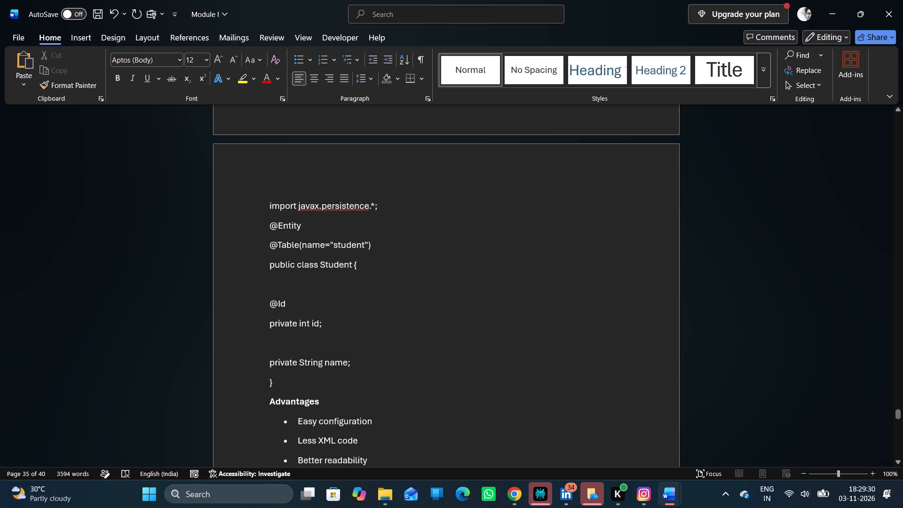
click(328, 282)
key(BackSpace)
key(BackSpace)
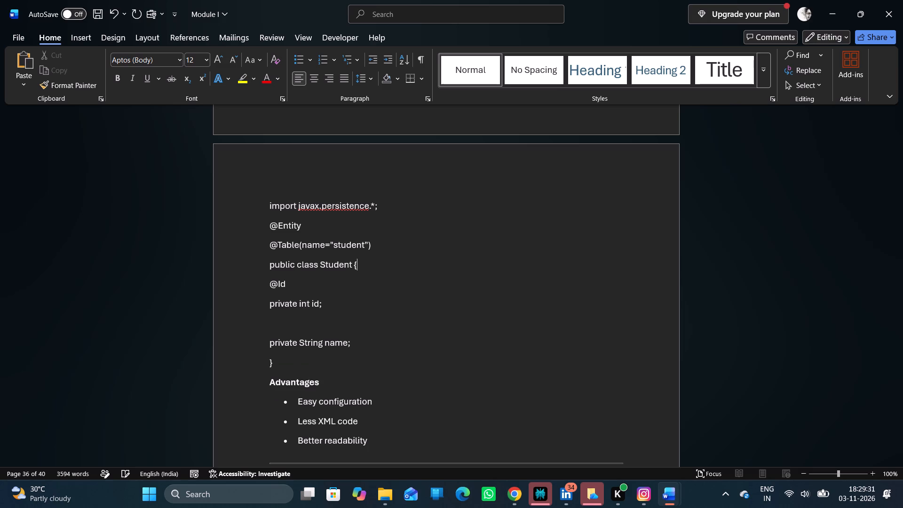
click(289, 314)
click(284, 325)
key(BackSpace)
key(BackSpace)
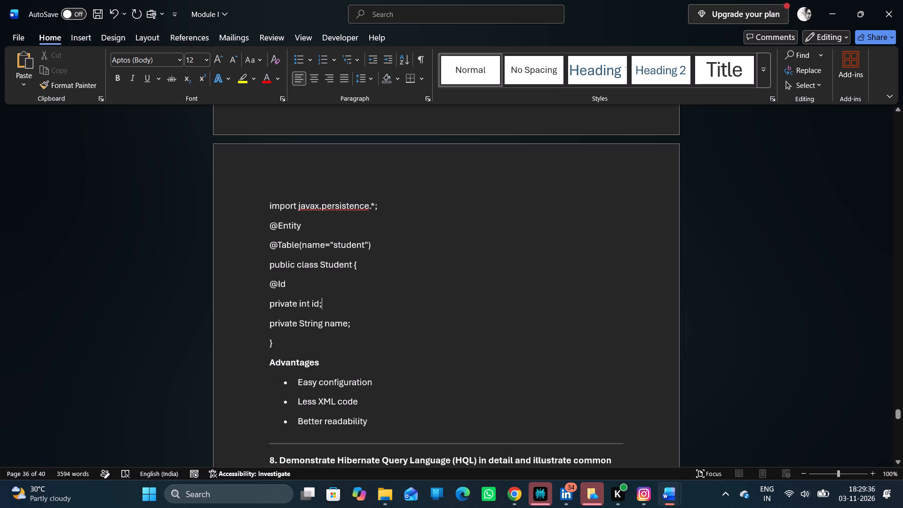
Delete the separator line and its empty paragraph between the annotations Advantages list and question 8 on Hibernate Query Language.
scroll(281, 347, down, 1)
click(632, 358)
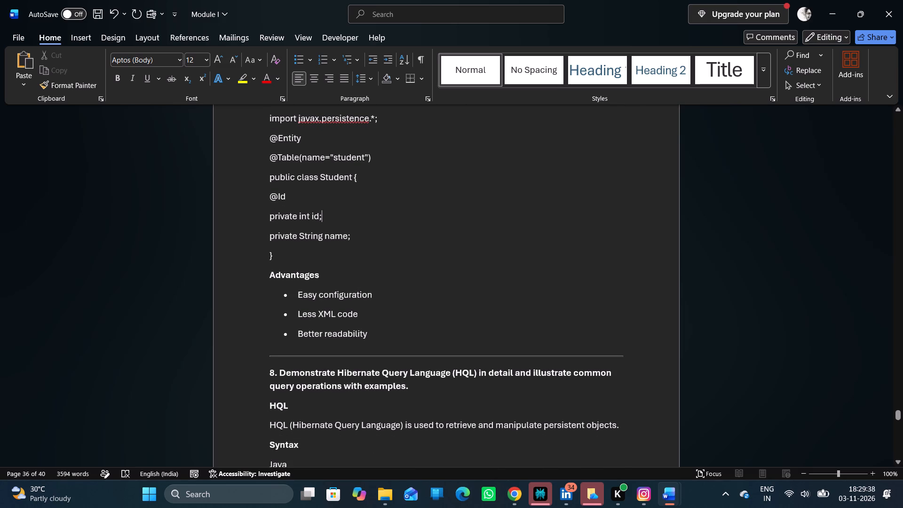
key(BackSpace)
key(BackSpace)
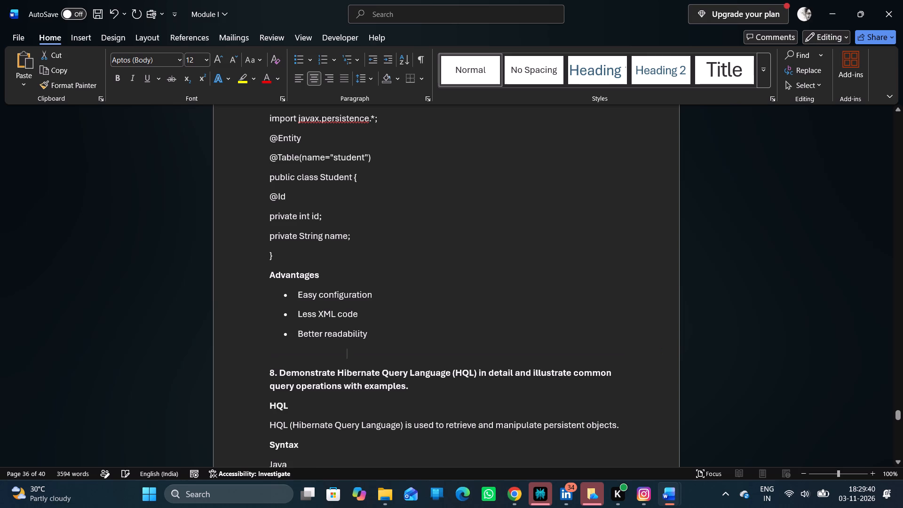
key(BackSpace)
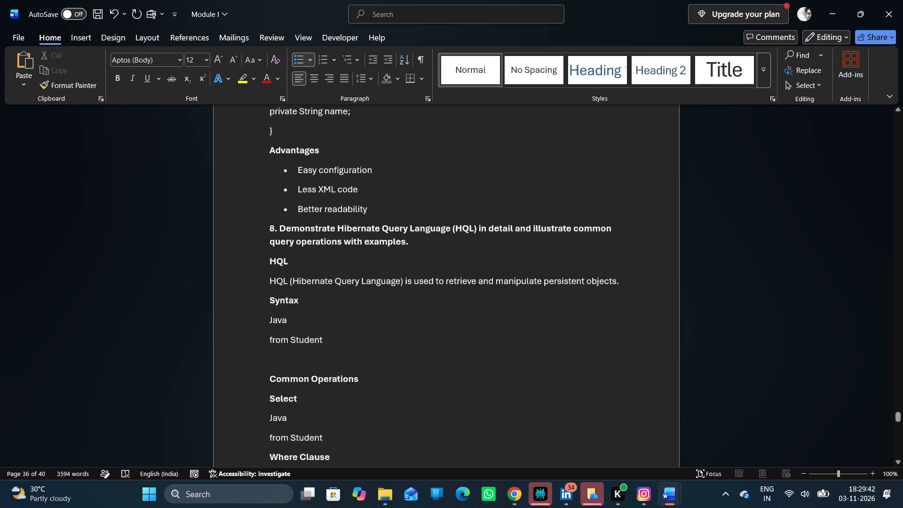
Delete the blank line between the HQL Syntax example and the Common Operations heading in question 8.
click(543, 381)
click(535, 373)
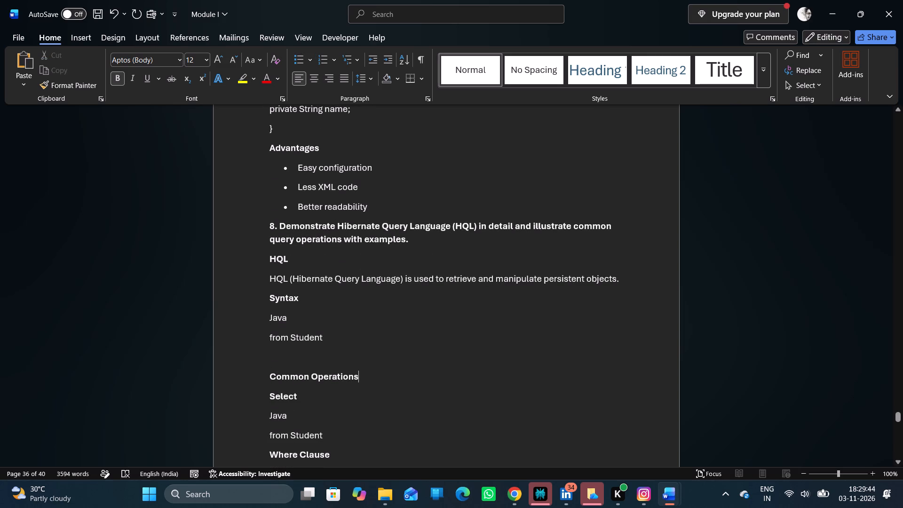
click(527, 360)
key(BackSpace)
key(BackSpace)
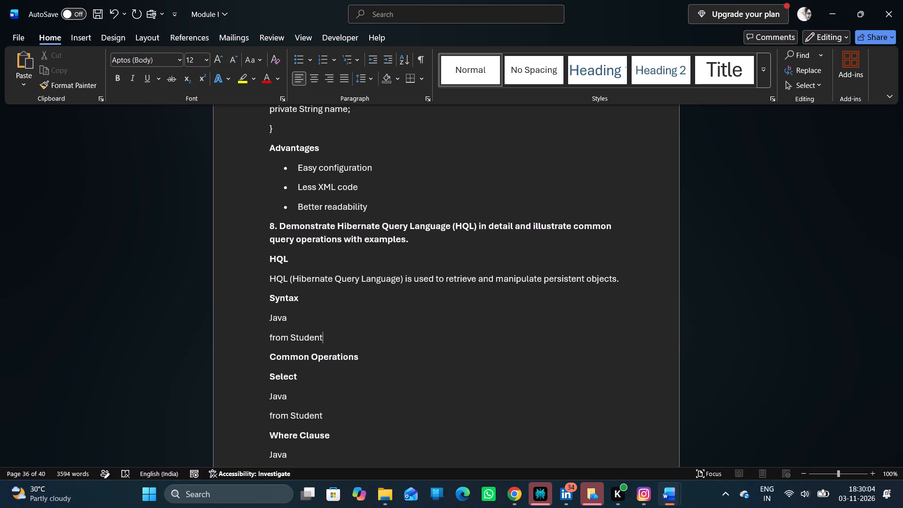
Delete the separator line and its empty paragraph between the Advantages of Annotations list and question 10 on the Hibernate database application.
scroll(527, 360, down, 1)
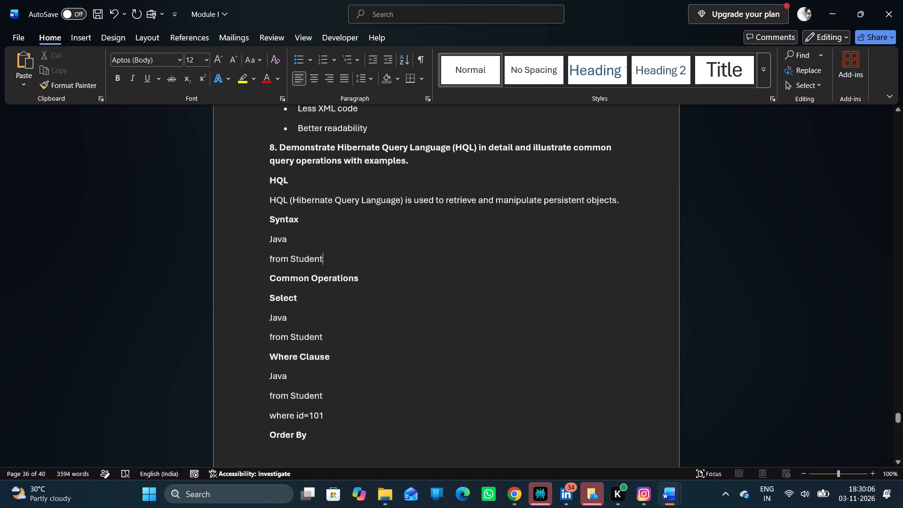
scroll(527, 360, down, 1)
click(459, 365)
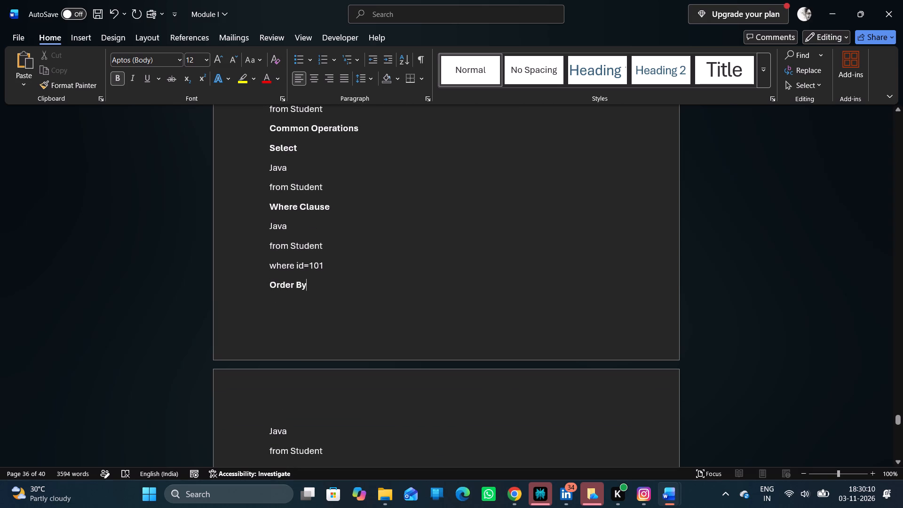
click(371, 318)
scroll(371, 318, left, 1)
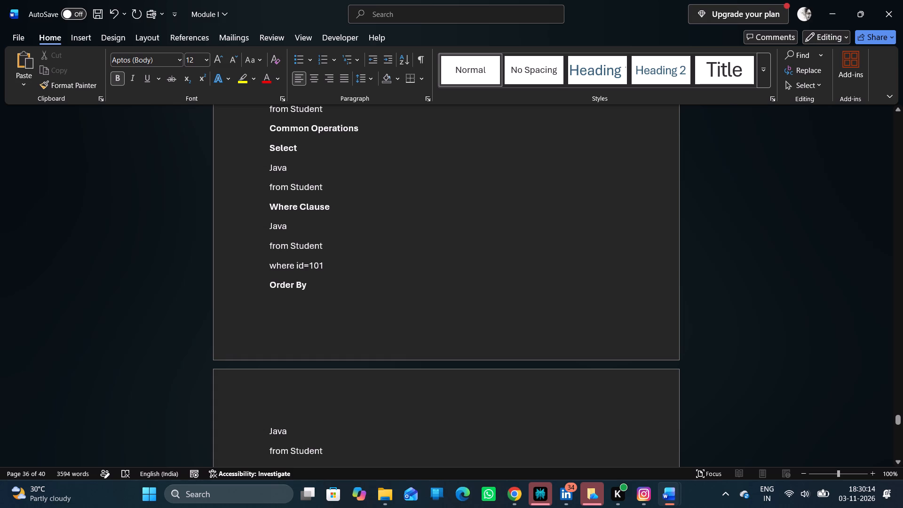
click(336, 361)
scroll(336, 361, down, 1)
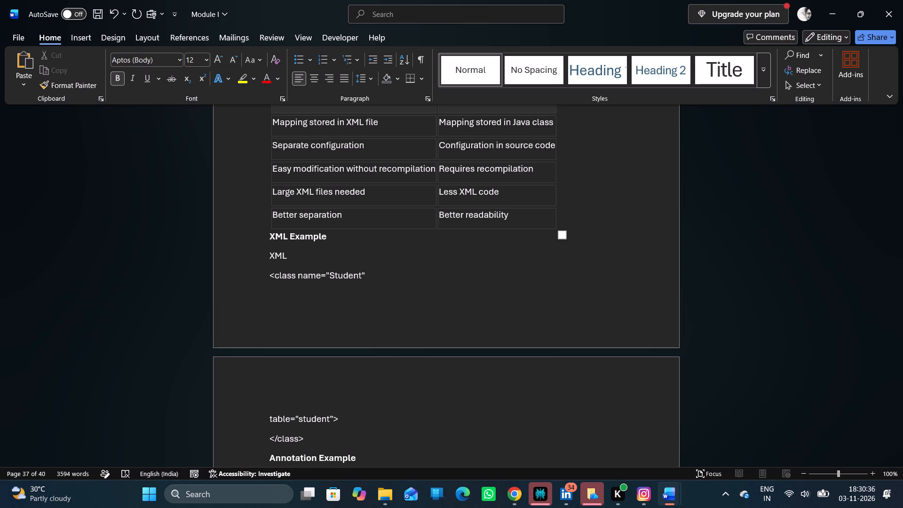
scroll(348, 342, down, 2)
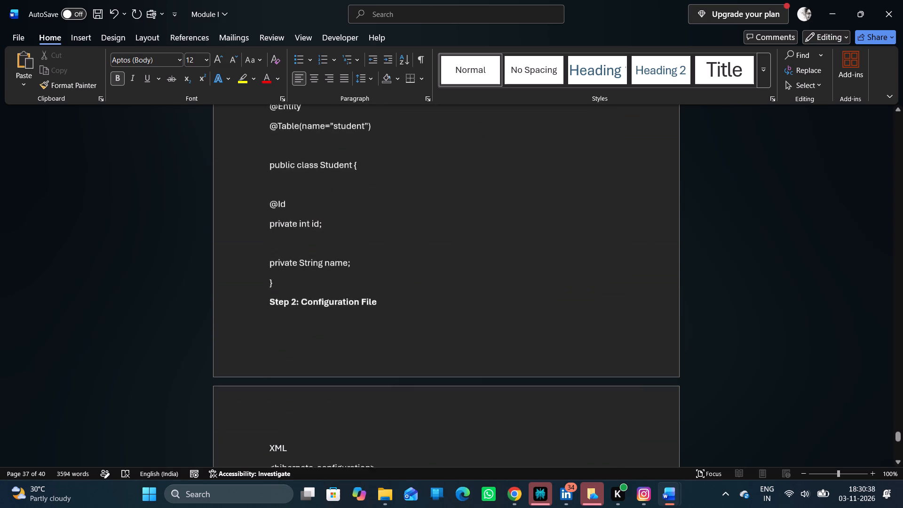
scroll(351, 319, down, 1)
click(634, 199)
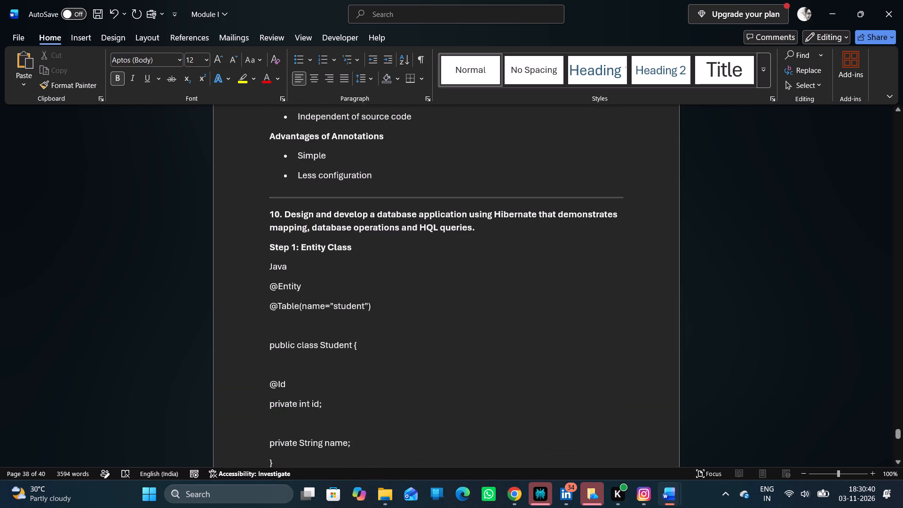
key(BackSpace)
key(BackSpace)
key(BackSpace)
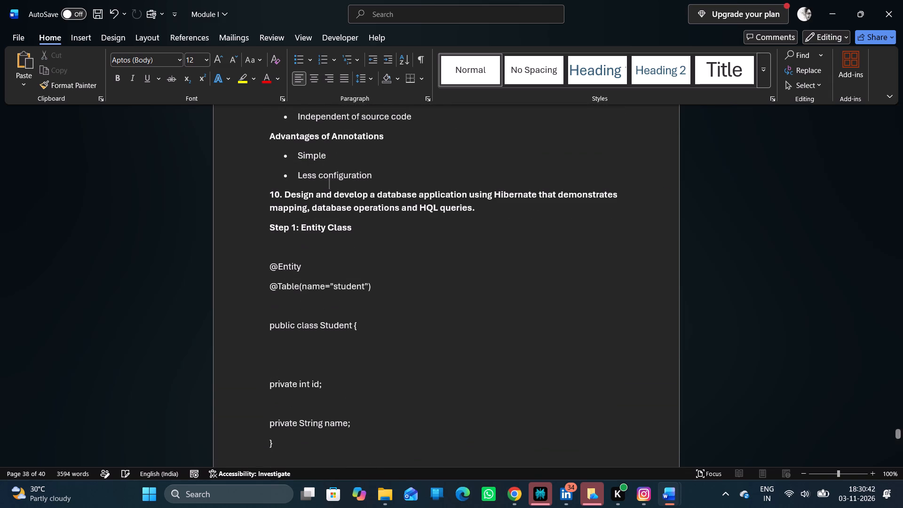
click(392, 311)
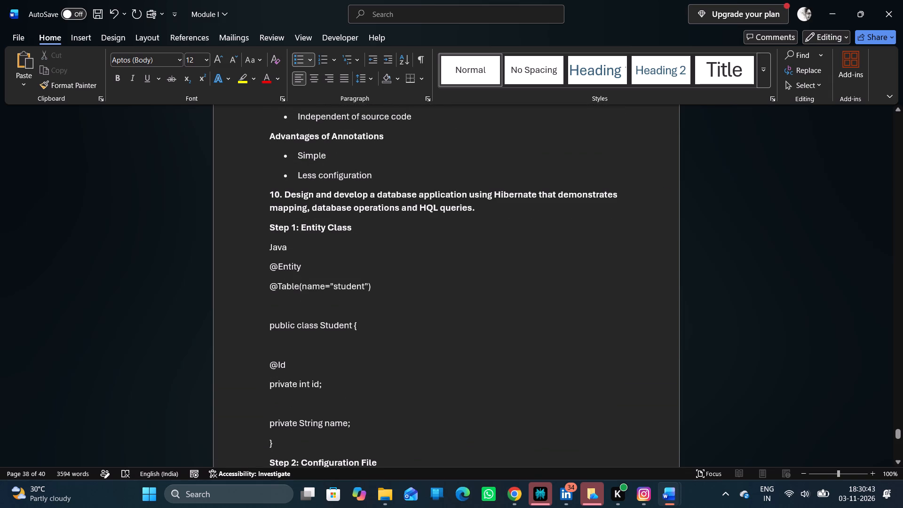
key(BackSpace)
key(BackSpace)
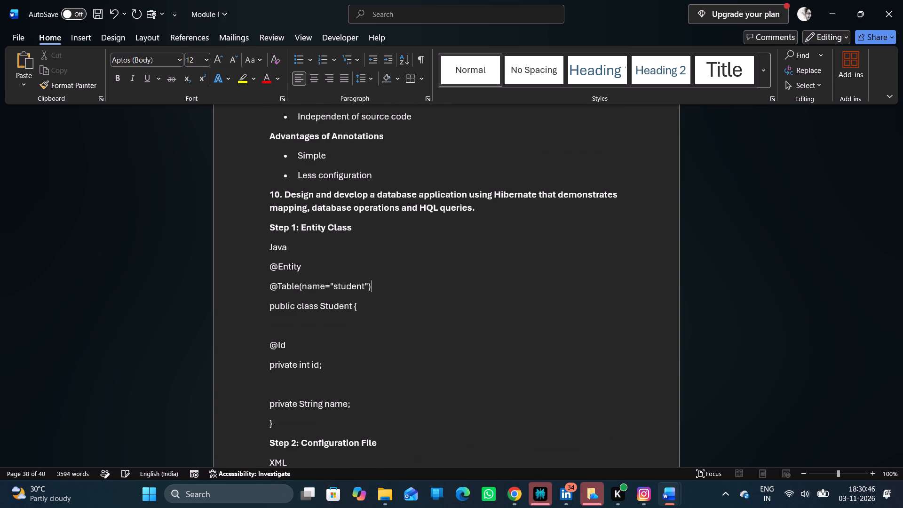
click(368, 333)
key(BackSpace)
key(BackSpace)
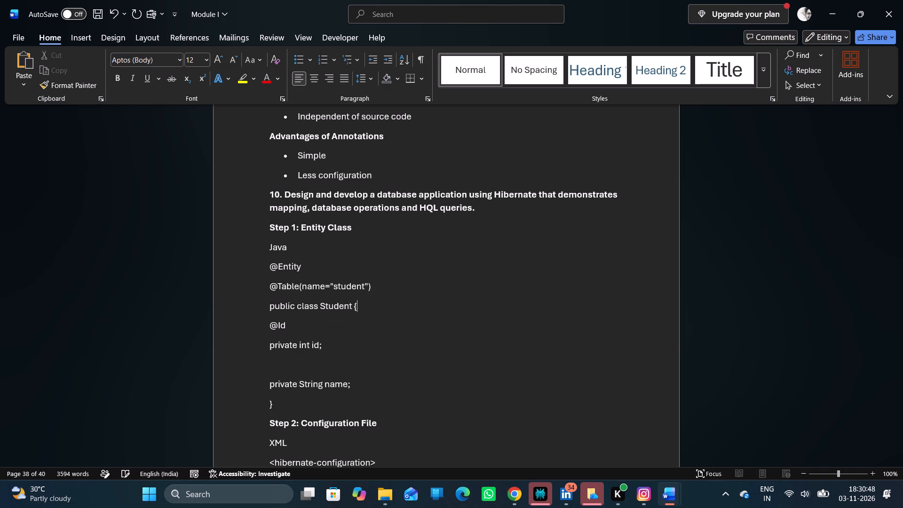
click(324, 369)
key(BackSpace)
key(BackSpace)
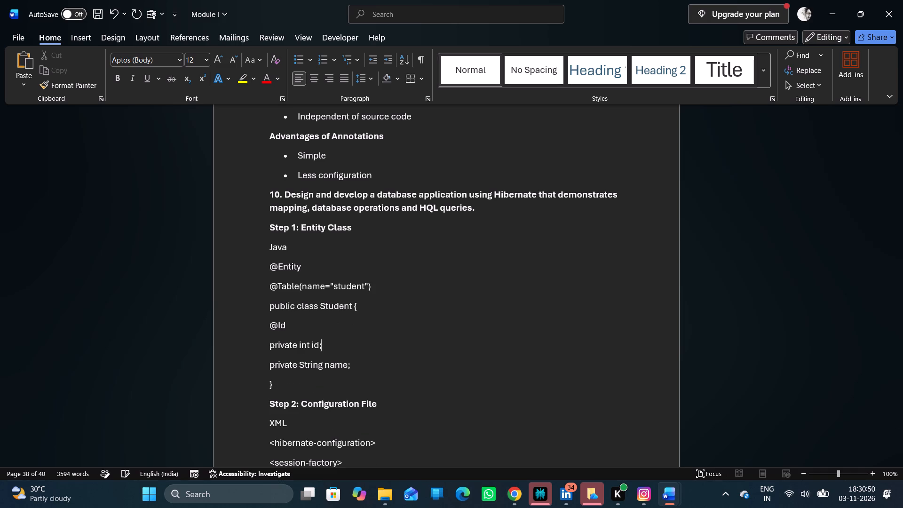
Delete the blank line before the closing session-factory tag in question 10's Step 2 configuration file code.
scroll(324, 369, right, 1)
scroll(324, 369, down, 2)
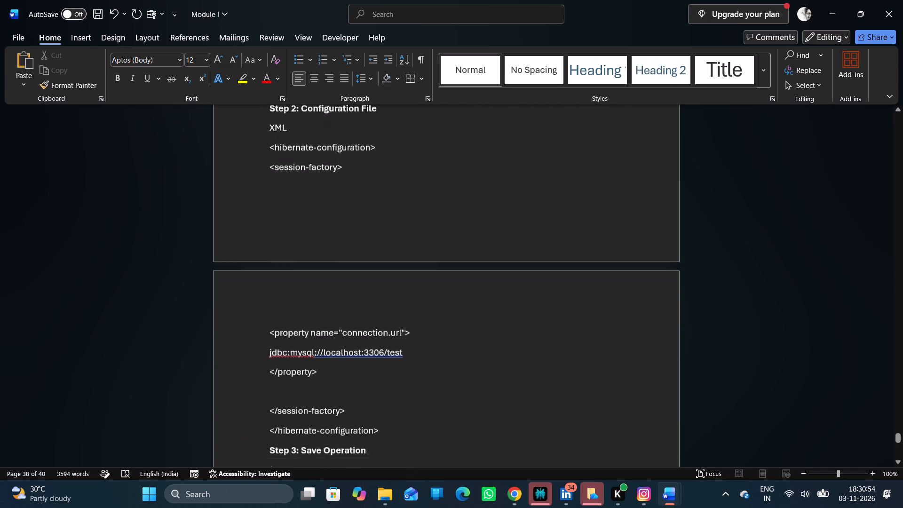
scroll(324, 369, down, 1)
click(275, 264)
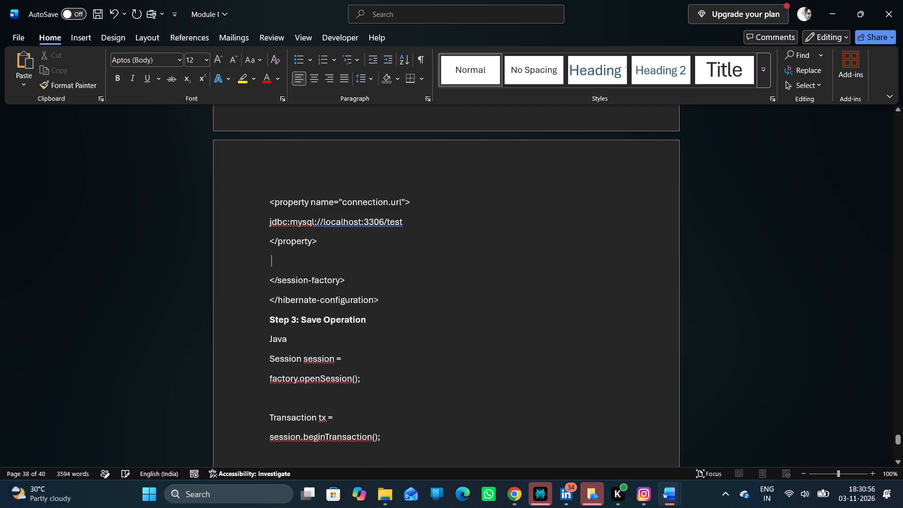
key(BackSpace)
key(BackSpace)
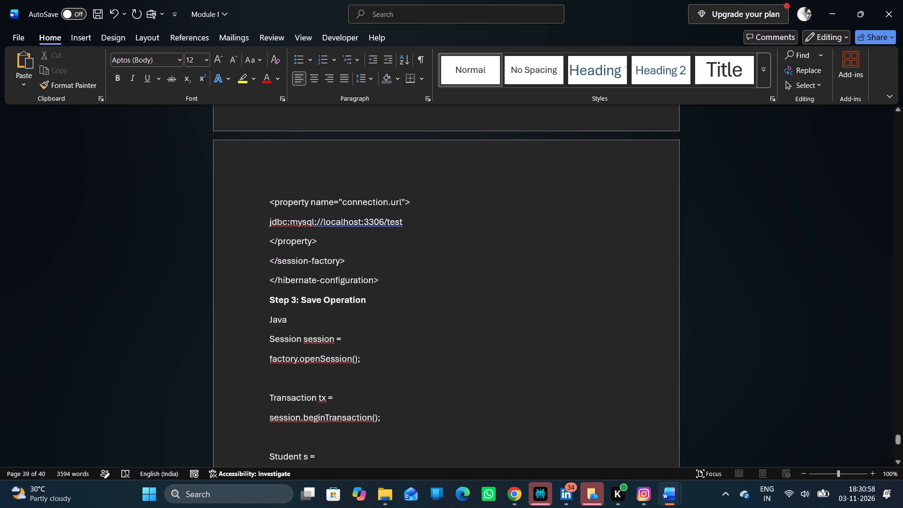
Delete the blank lines before Transaction tx, Student s and s.setId(1) in question 10's Step 3 save operation code.
click(281, 381)
key(BackSpace)
key(BackSpace)
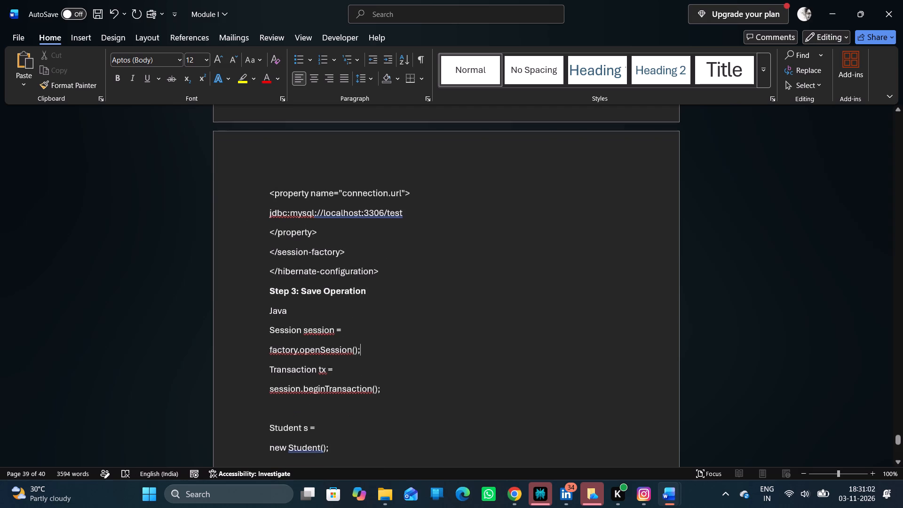
click(280, 363)
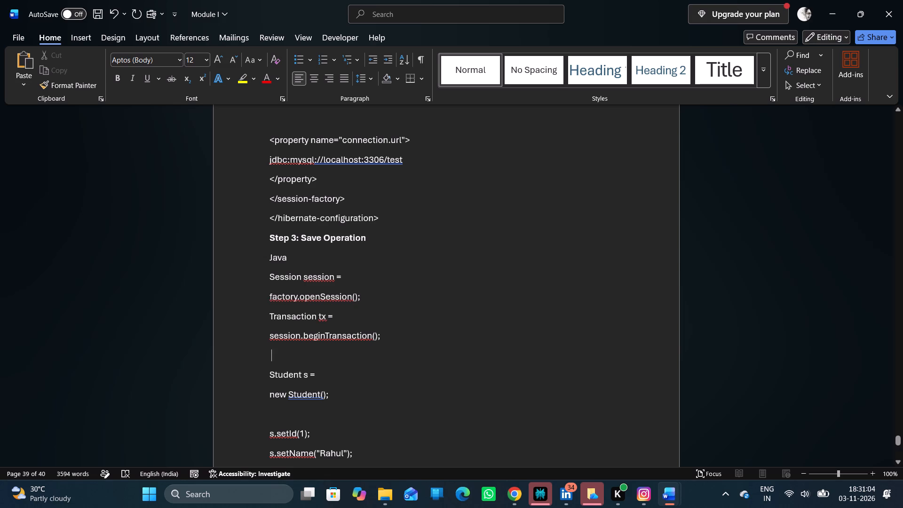
key(BackSpace)
key(BackSpace)
click(274, 401)
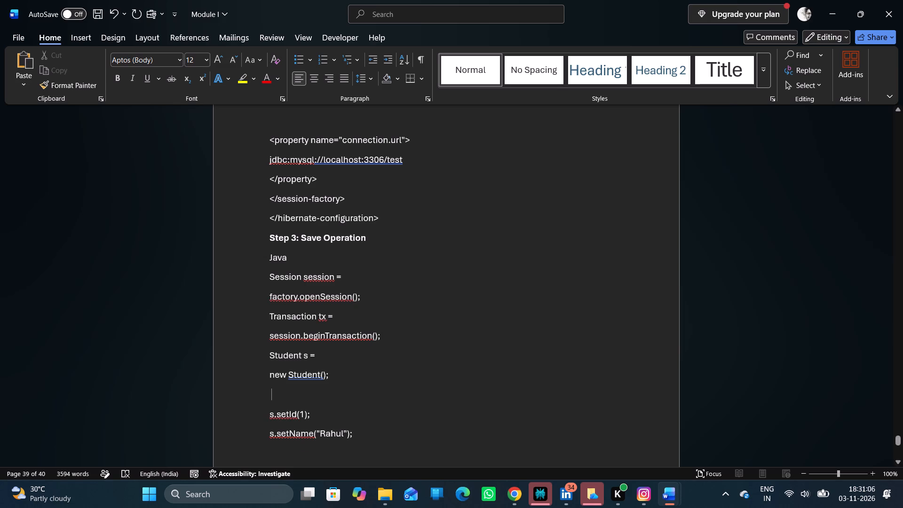
key(BackSpace)
key(BackSpace)
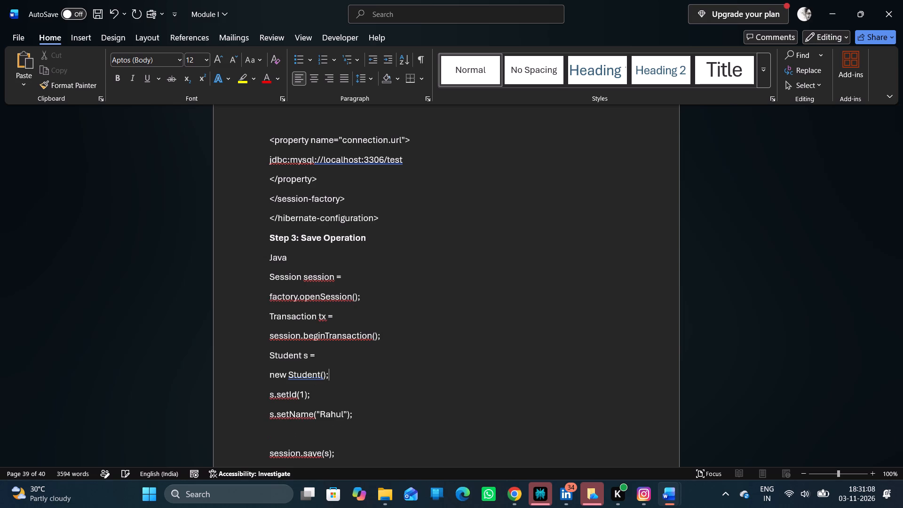
Delete the blank lines before session.save(s) and tx.commit() in question 10's Step 3 save operation code.
scroll(274, 401, down, 1)
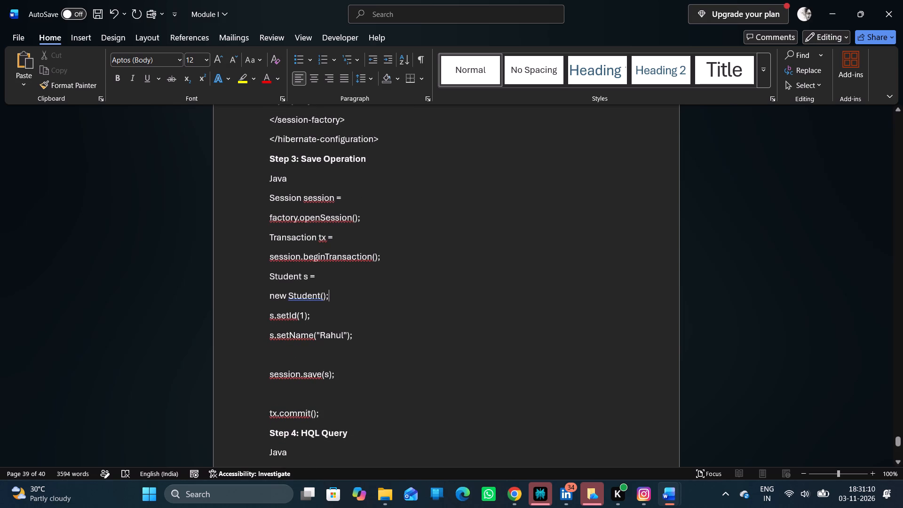
click(287, 351)
key(BackSpace)
key(BackSpace)
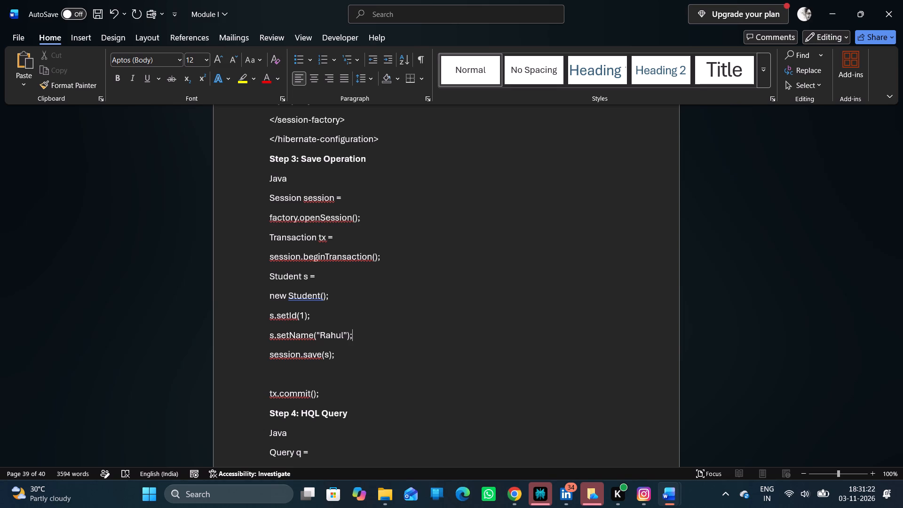
click(315, 382)
key(BackSpace)
key(BackSpace)
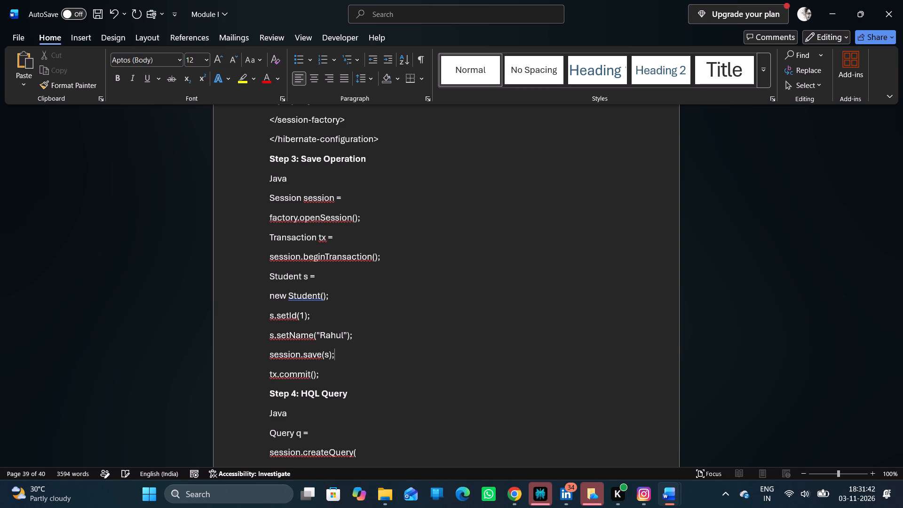
Delete the blank line before List<Student> list in question 10's Step 4 HQL query code.
scroll(309, 430, down, 1)
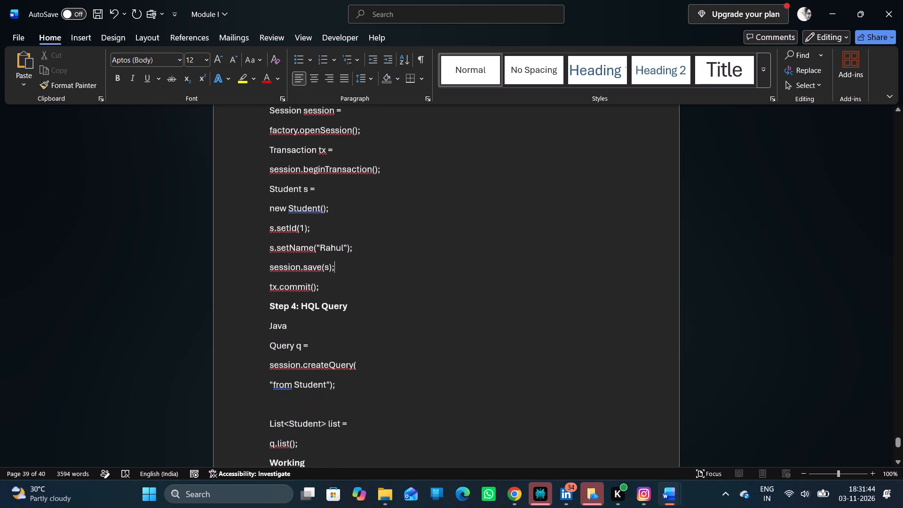
click(308, 410)
key(BackSpace)
key(BackSpace)
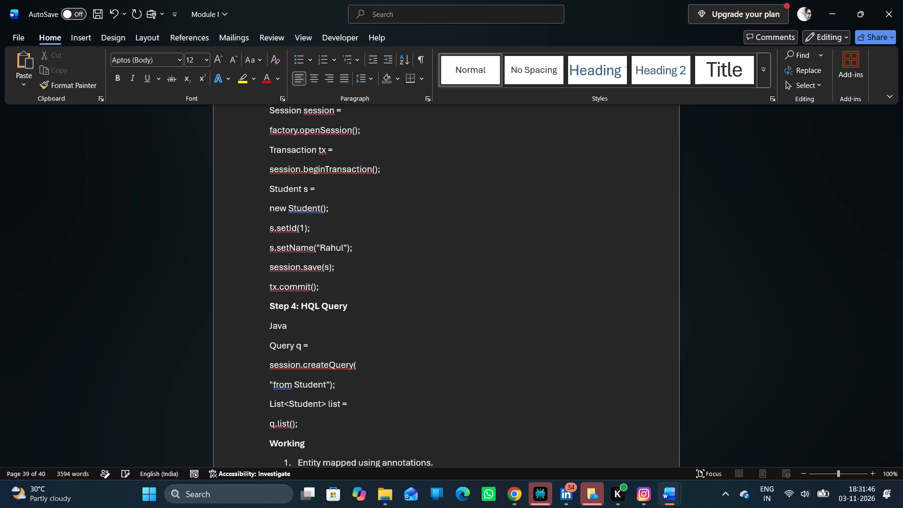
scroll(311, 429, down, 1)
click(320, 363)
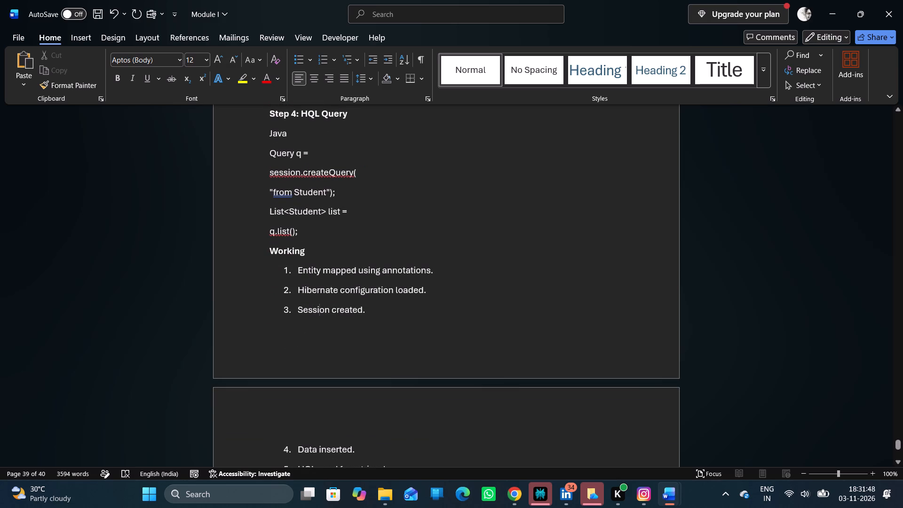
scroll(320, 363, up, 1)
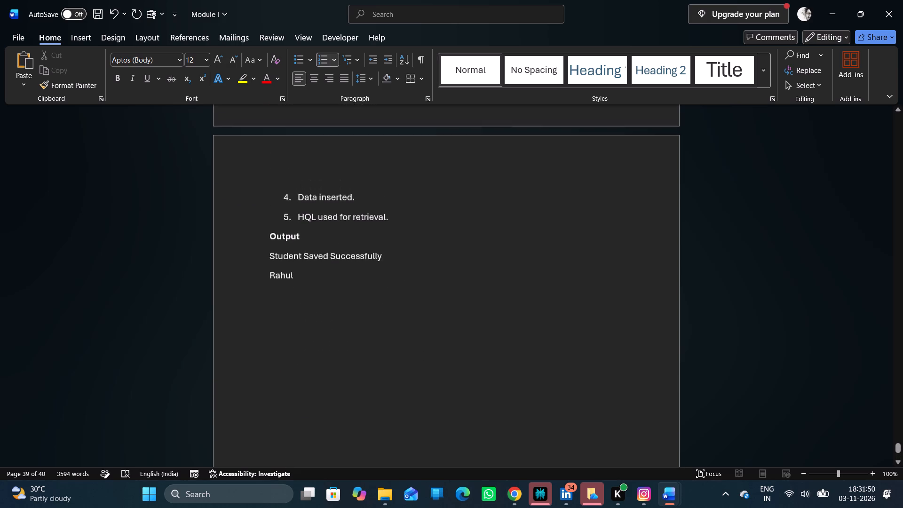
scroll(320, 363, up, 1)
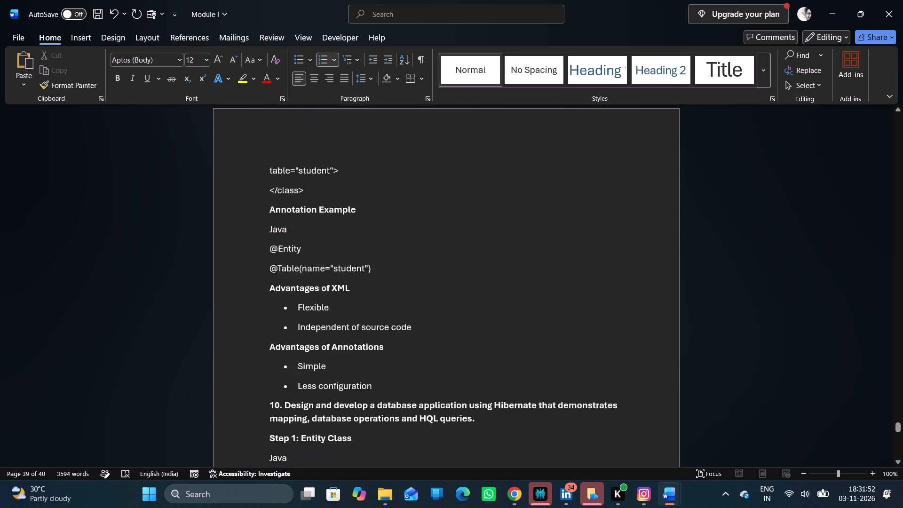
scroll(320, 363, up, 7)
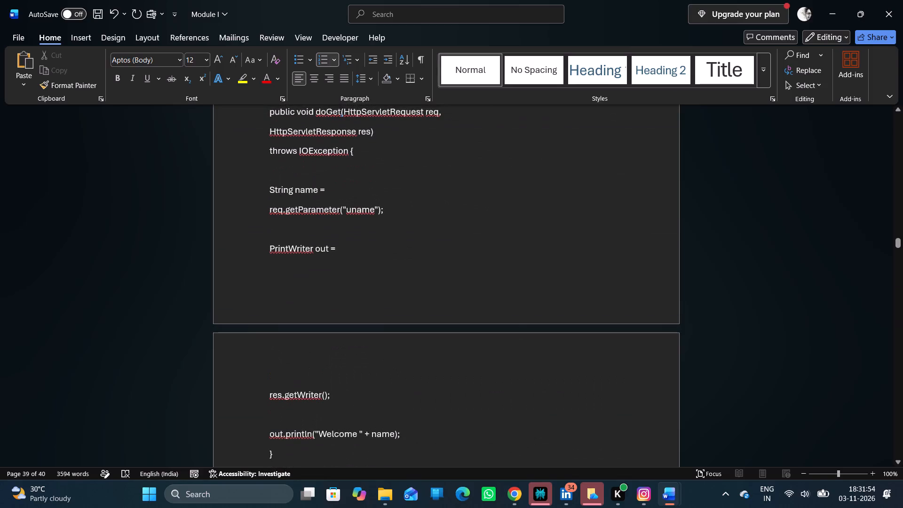
Save the document as Module I, a Word Document, in the Downloads folder.
click(15, 46)
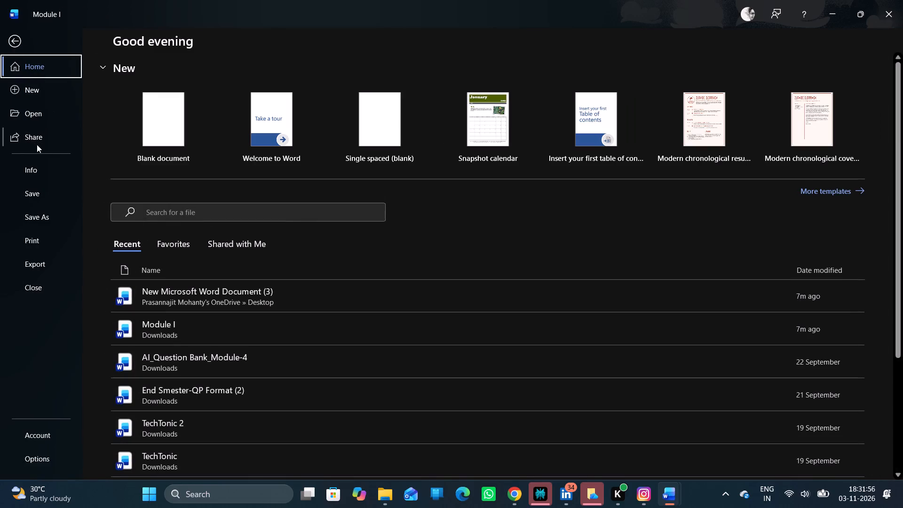
click(31, 221)
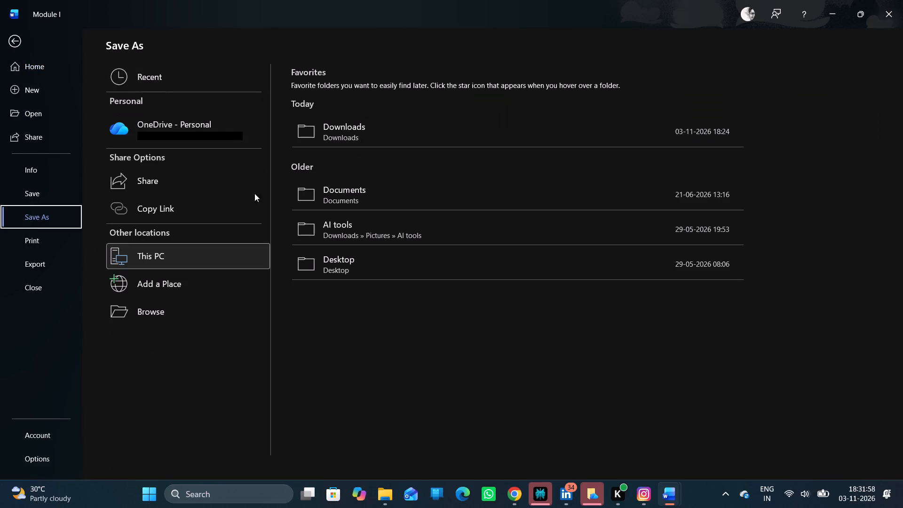
click(208, 315)
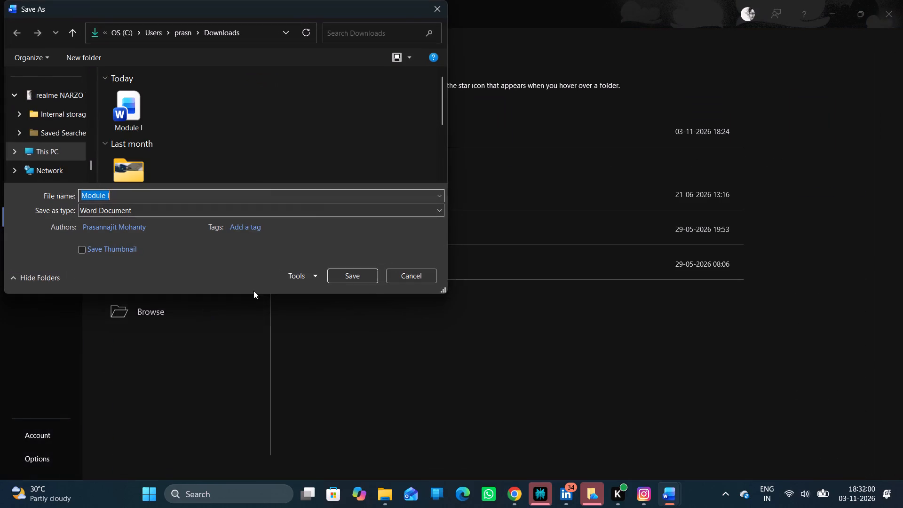
scroll(55, 141, up, 1)
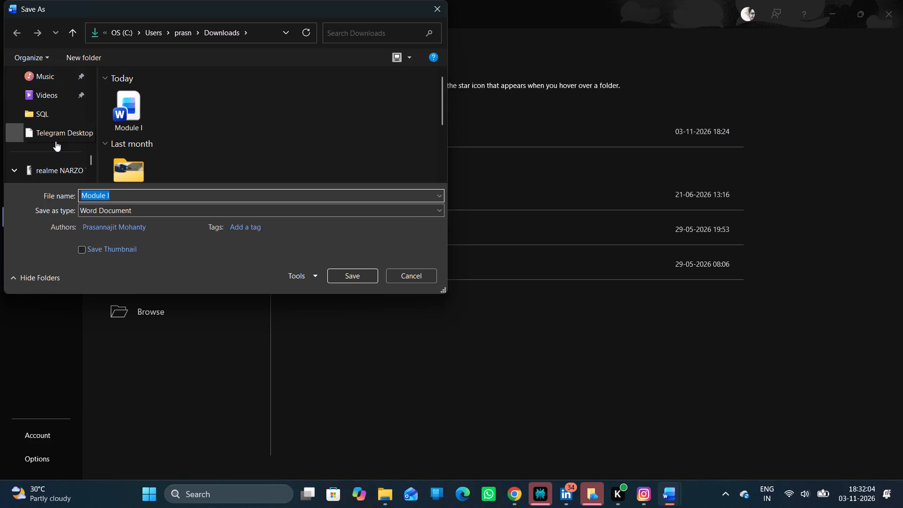
scroll(55, 141, up, 1)
scroll(55, 141, down, 1)
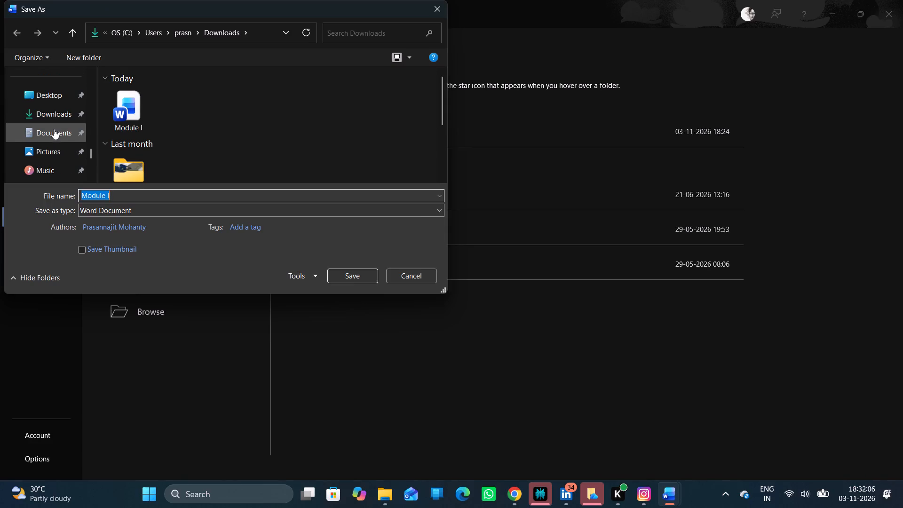
click(50, 121)
click(351, 267)
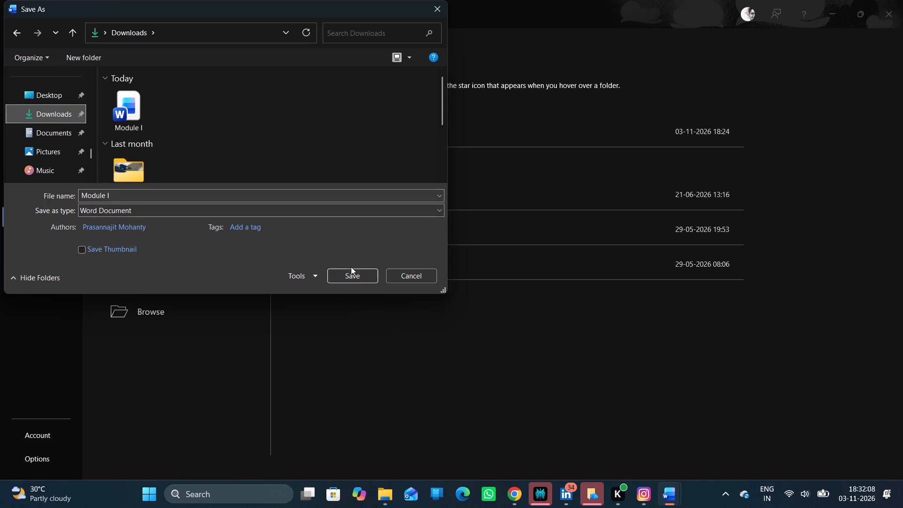
double_click(351, 273)
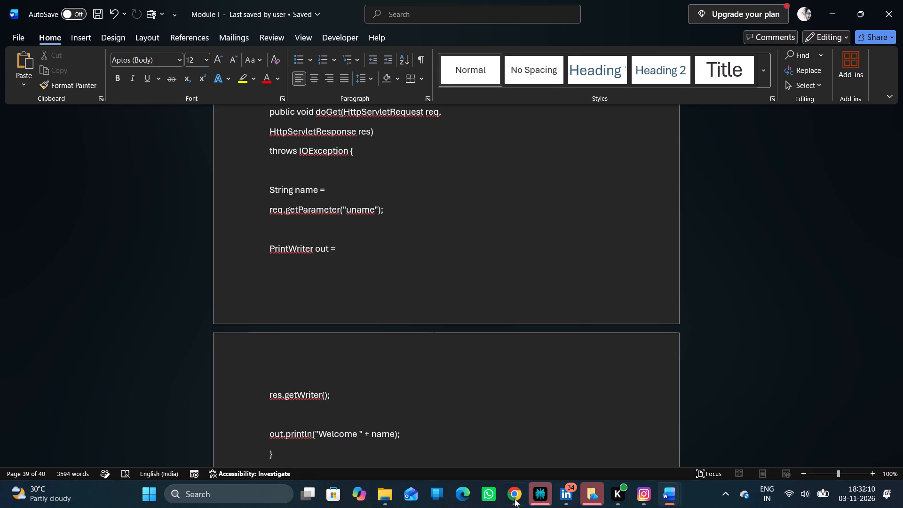
Switch to Chrome and search Google for "micro xerox msker" in a new tab.
click(517, 452)
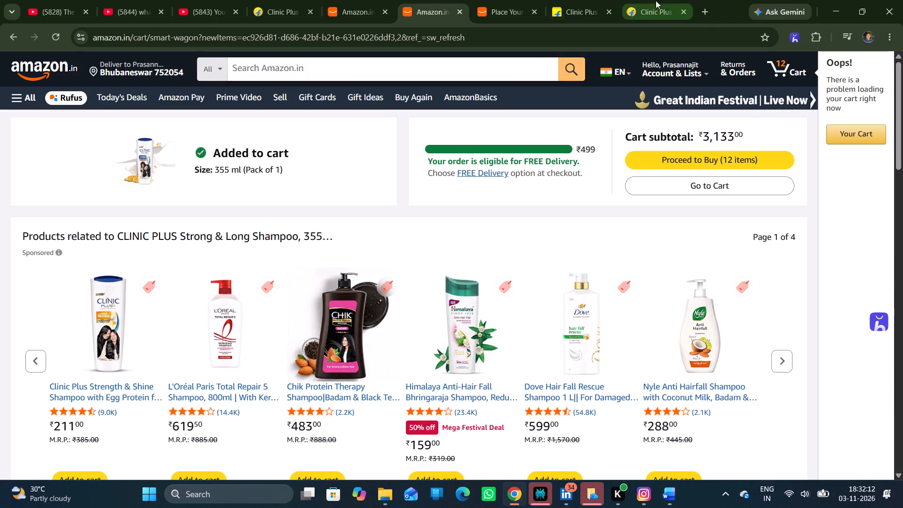
click(709, 8)
text(micro xer)
key(e)
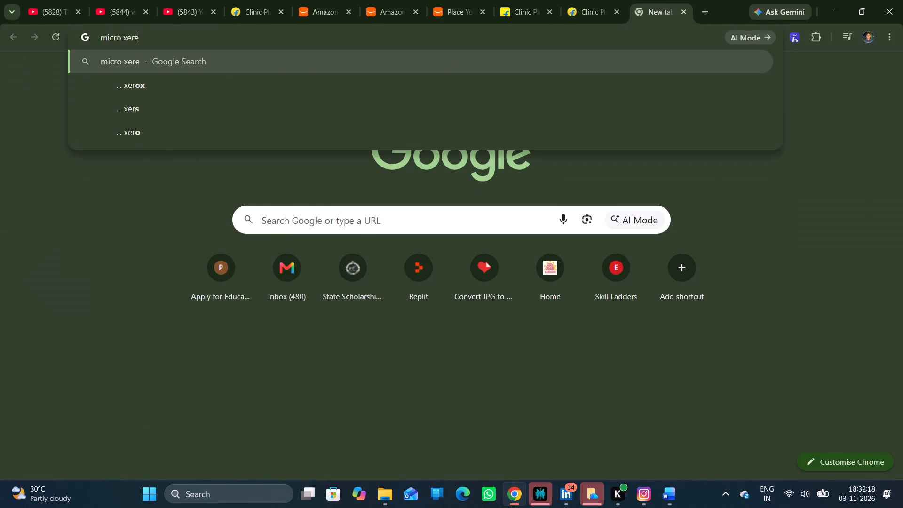
key(BackSpace)
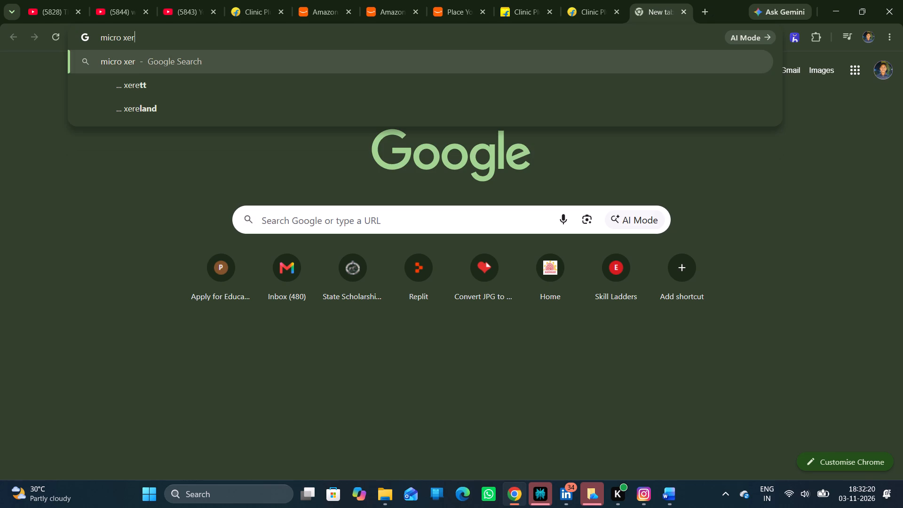
text(ox msker)
key(Return)
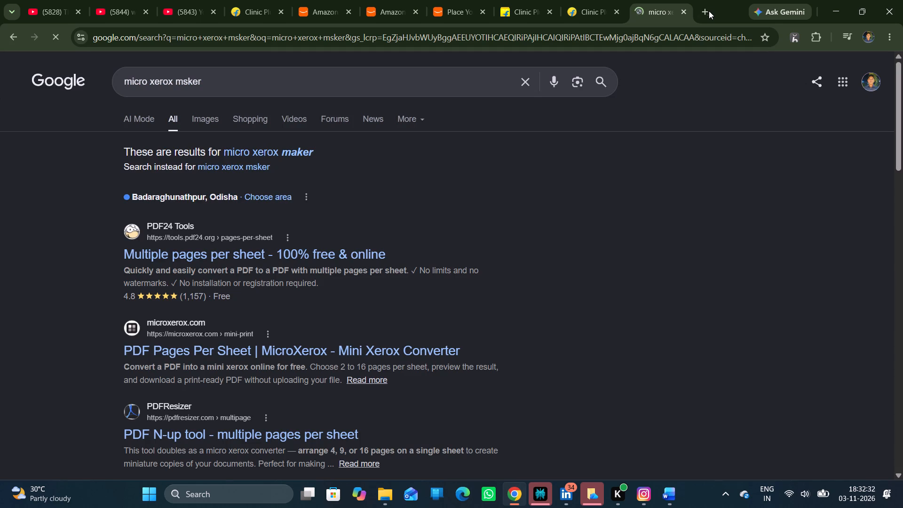
Open the PDF24 Tools page for multiple pages per sheet and bring up its file chooser.
click(308, 259)
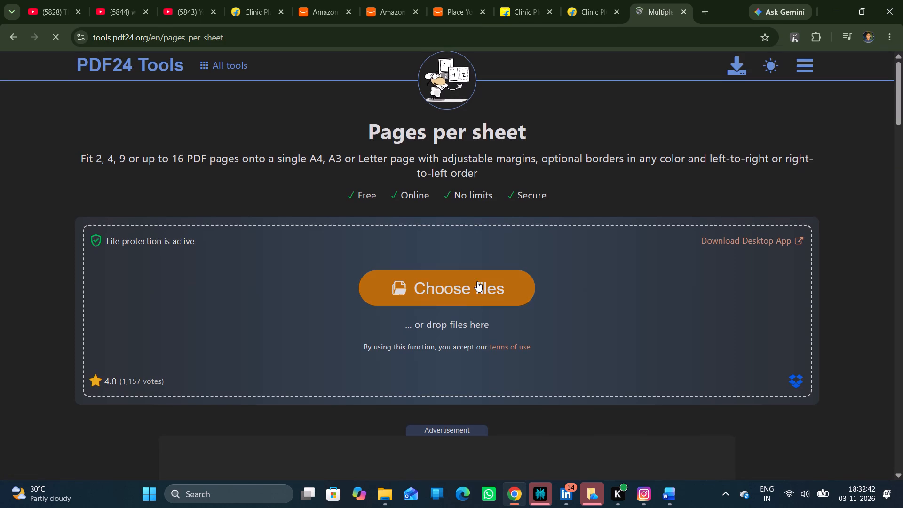
scroll(473, 291, down, 1)
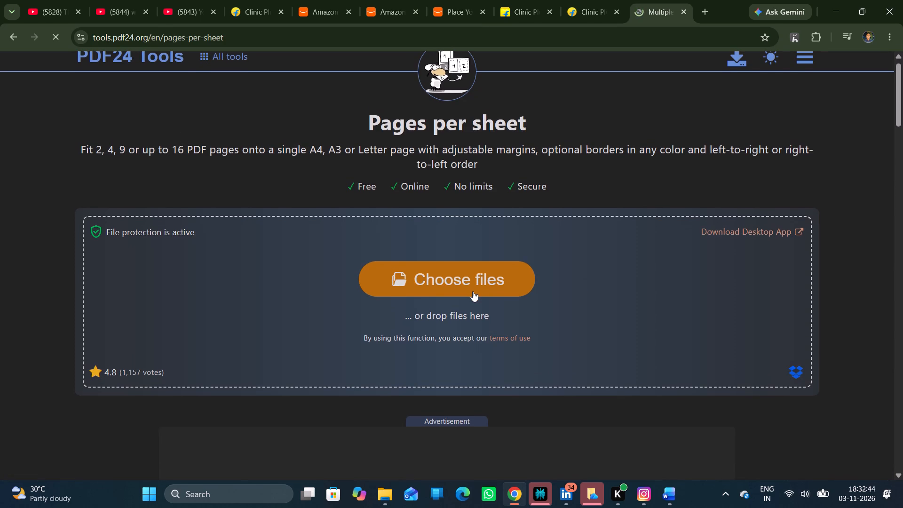
scroll(473, 291, down, 1)
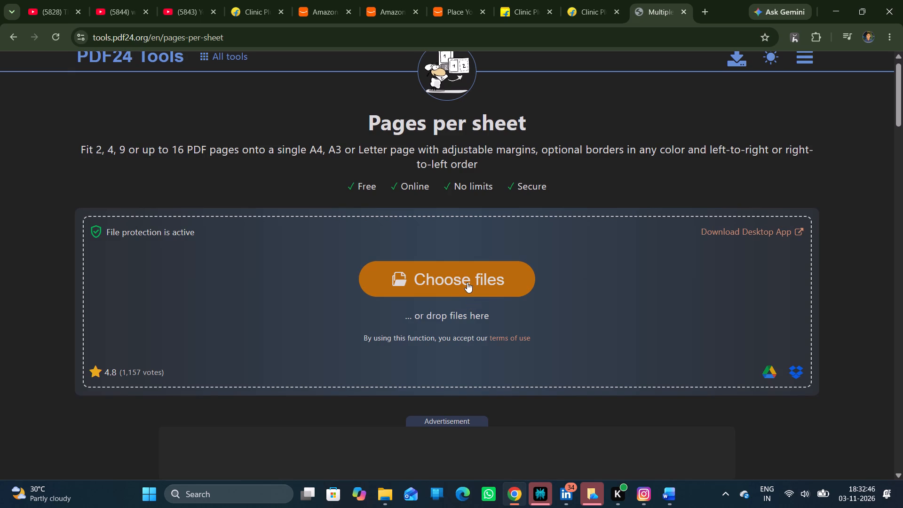
click(467, 282)
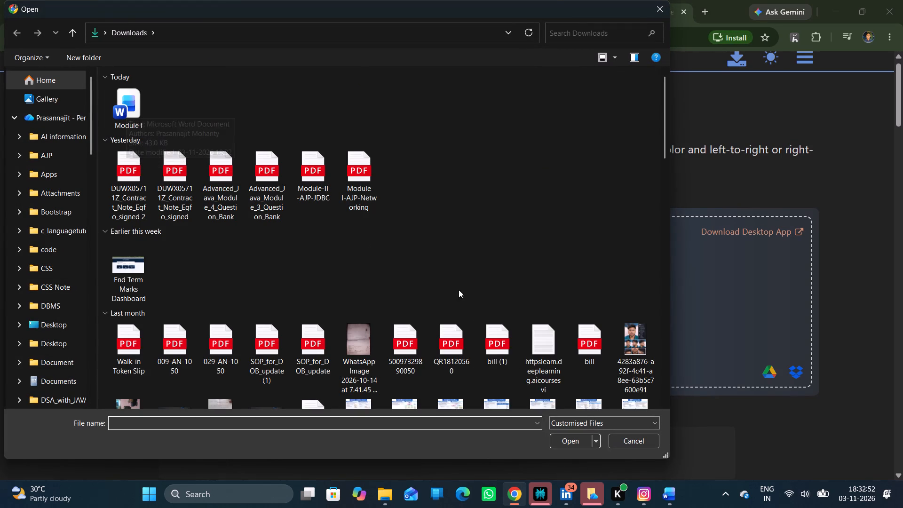
Switch back to the Module I document in Word and delete the separator line above question 9 on XML versus annotation-based mapping.
click(654, 444)
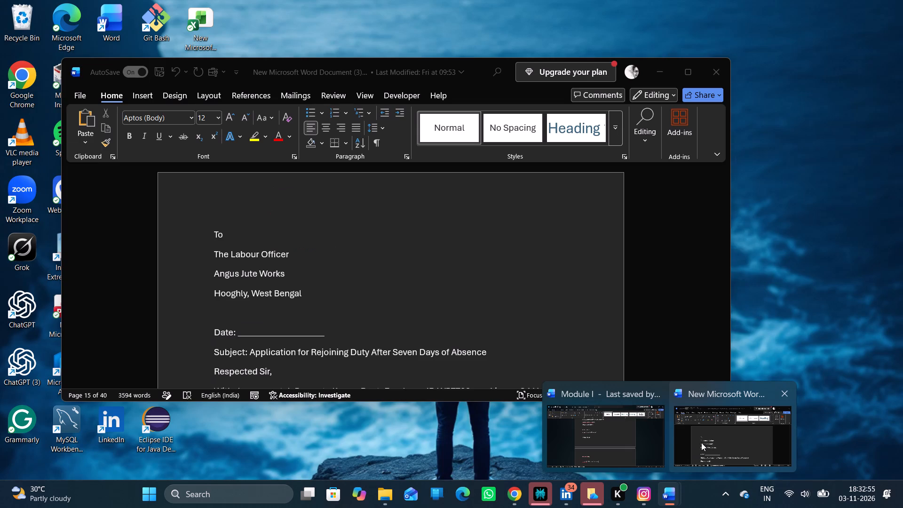
click(622, 455)
scroll(440, 260, up, 1)
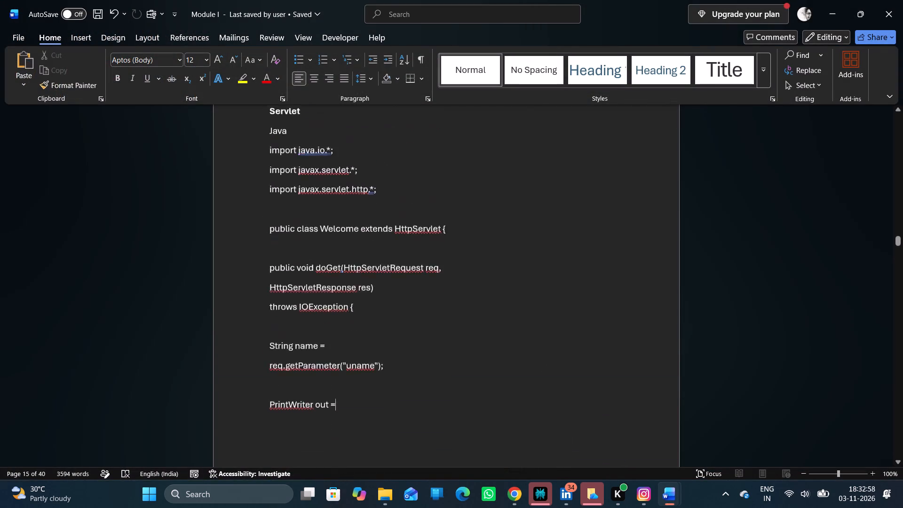
scroll(440, 260, up, 3)
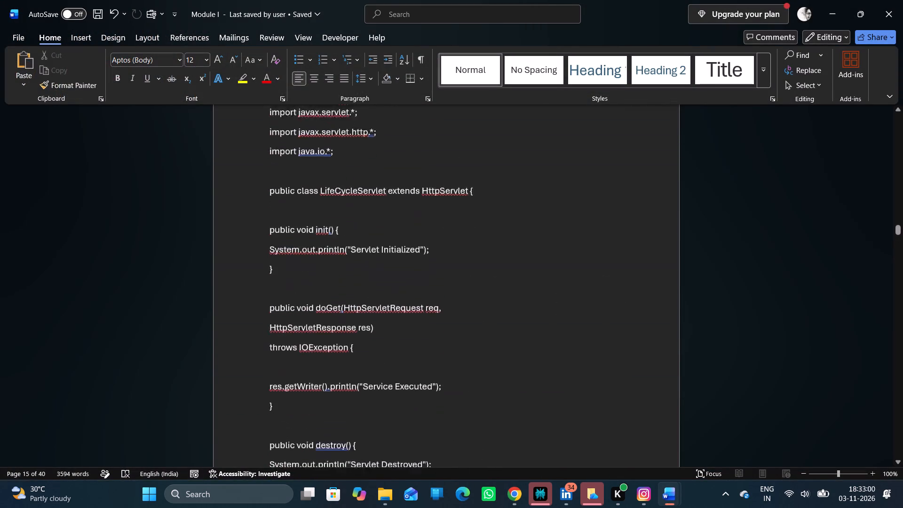
scroll(440, 260, up, 1)
scroll(440, 260, down, 3)
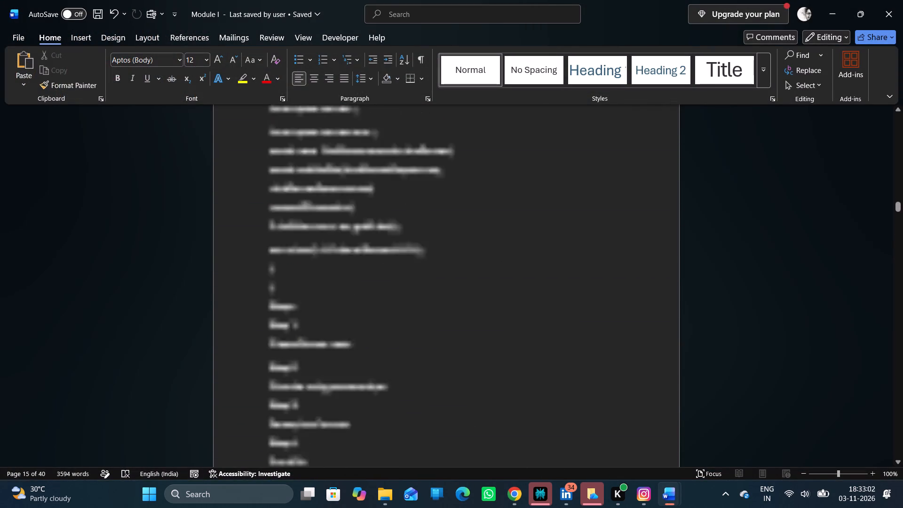
scroll(440, 260, down, 9)
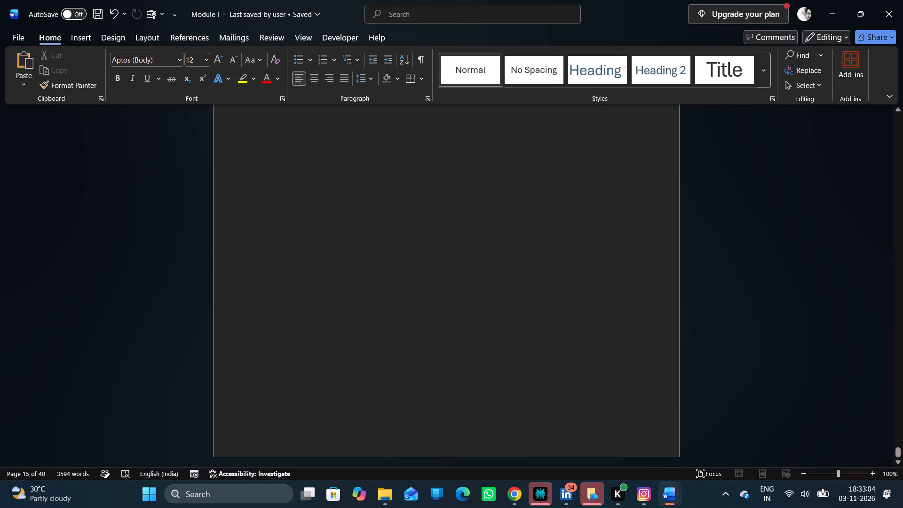
scroll(440, 260, up, 2)
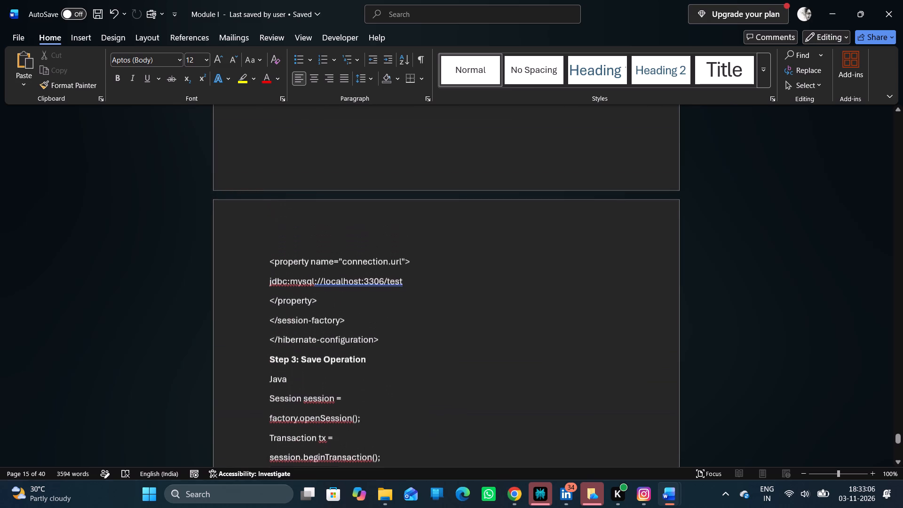
scroll(440, 260, up, 2)
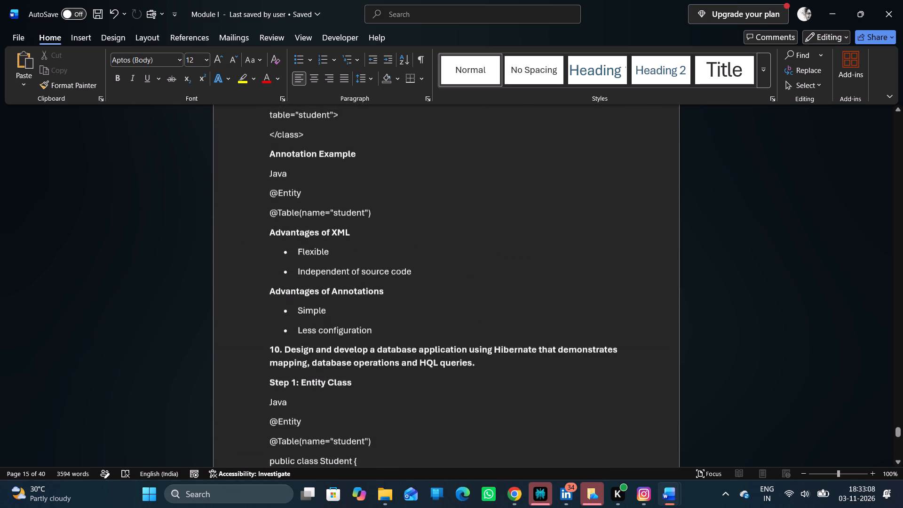
scroll(440, 260, up, 1)
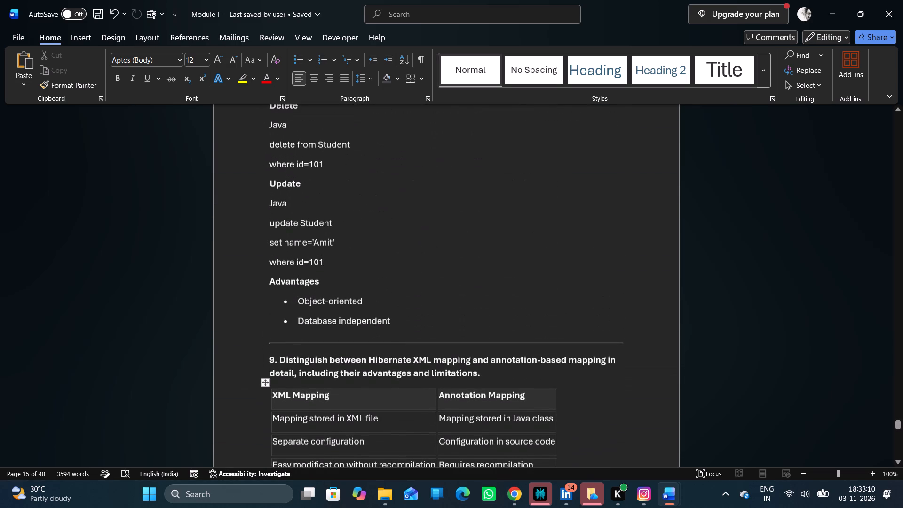
click(628, 347)
key(BackSpace)
key(BackSpace)
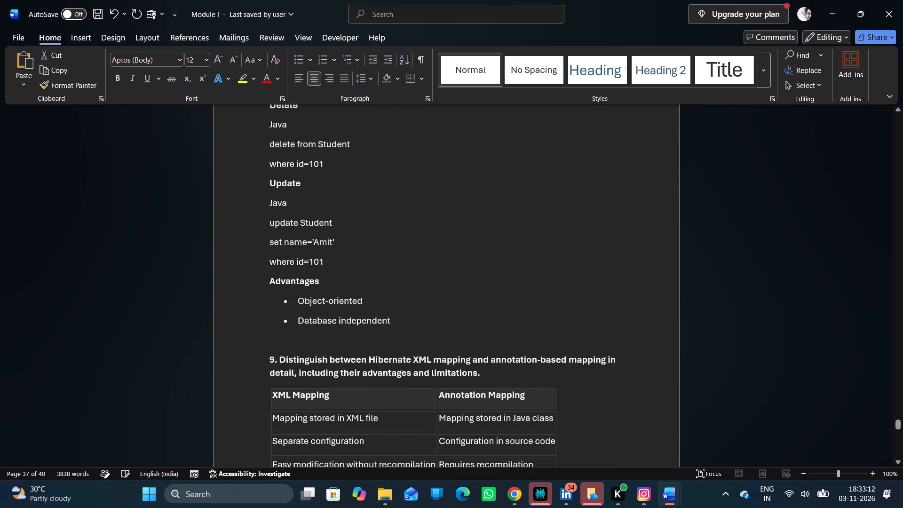
key(BackSpace)
Delete the separator line above question 4 on database and transaction management in Spring.
scroll(628, 347, up, 1)
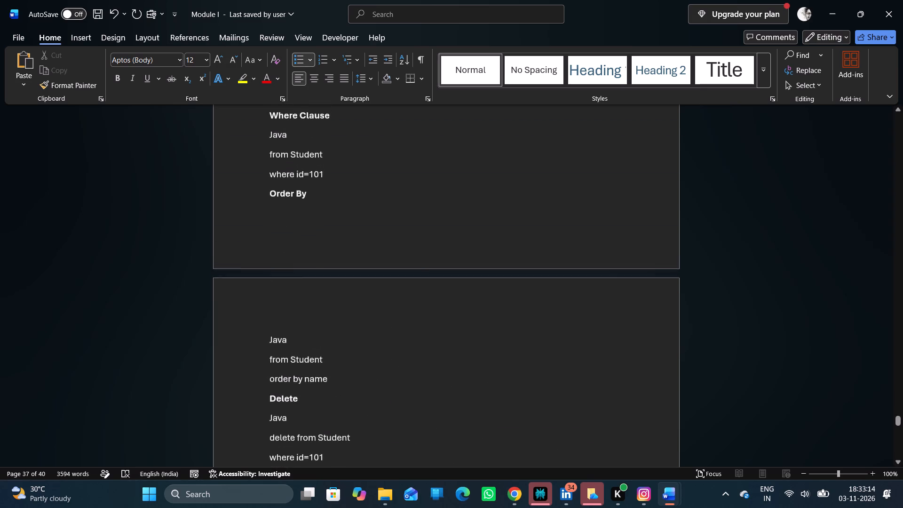
scroll(628, 347, up, 1)
scroll(628, 347, right, 1)
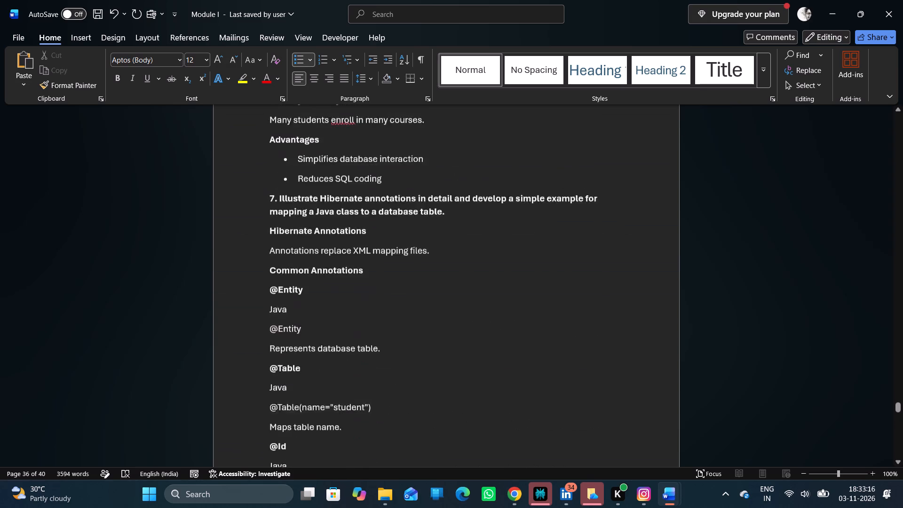
scroll(628, 347, right, 1)
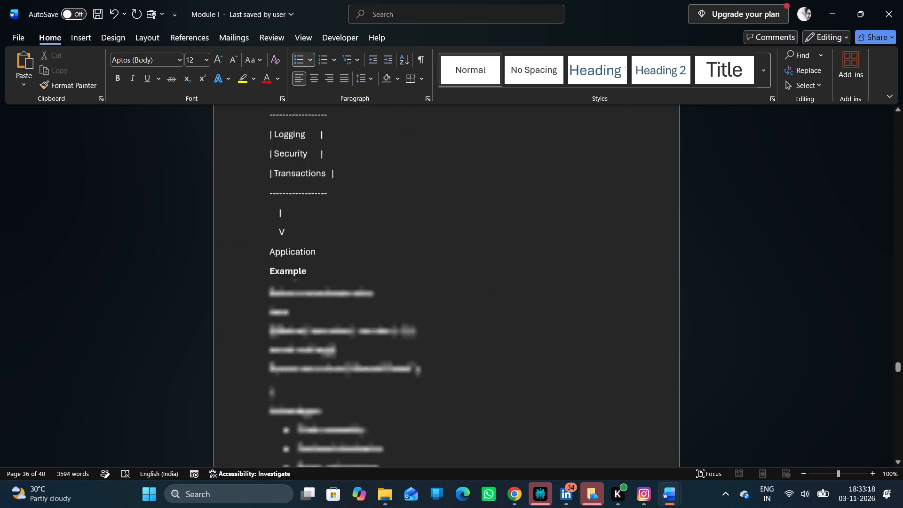
scroll(628, 347, right, 1)
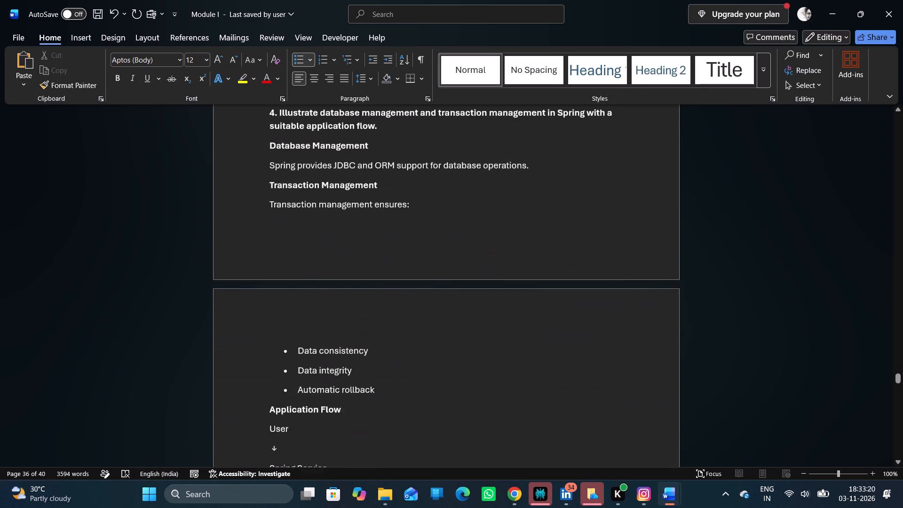
scroll(628, 347, up, 1)
click(633, 248)
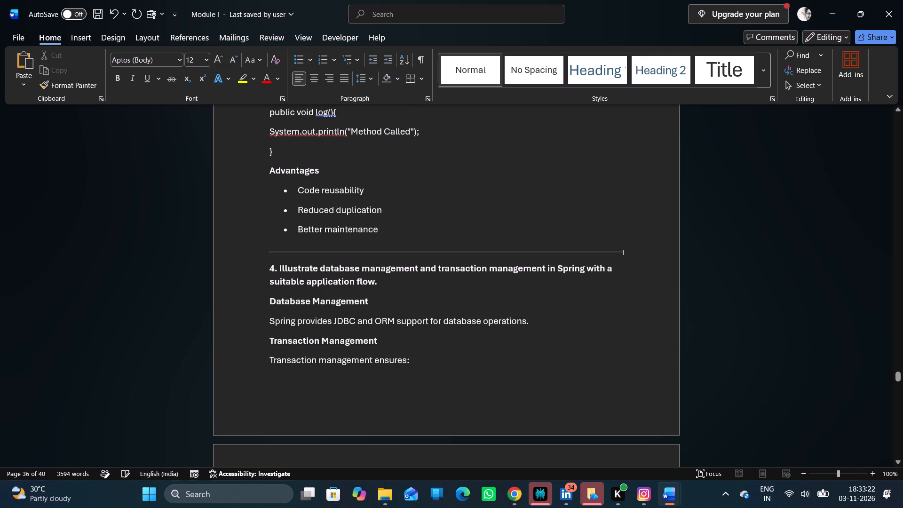
key(BackSpace)
key(BackSpace)
key(BackSpace)
Save the Module I document.
scroll(633, 248, up, 1)
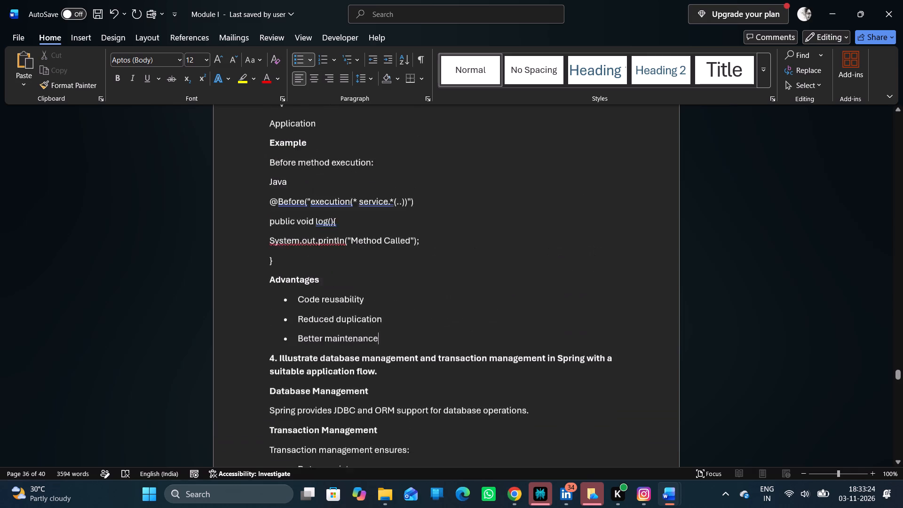
scroll(633, 248, up, 1)
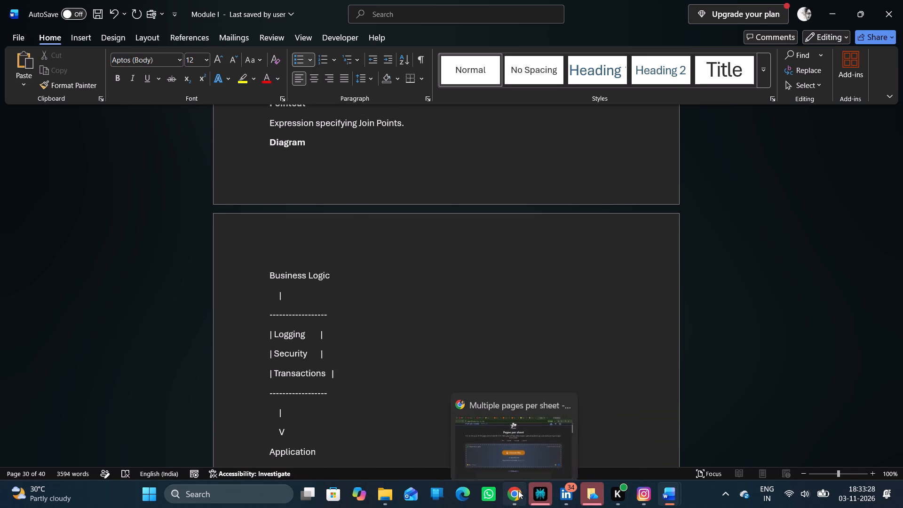
click(21, 32)
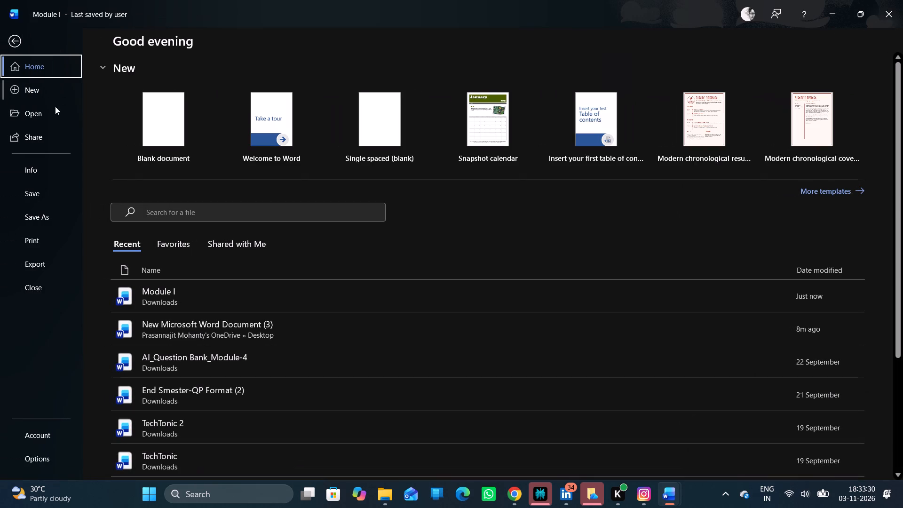
click(32, 194)
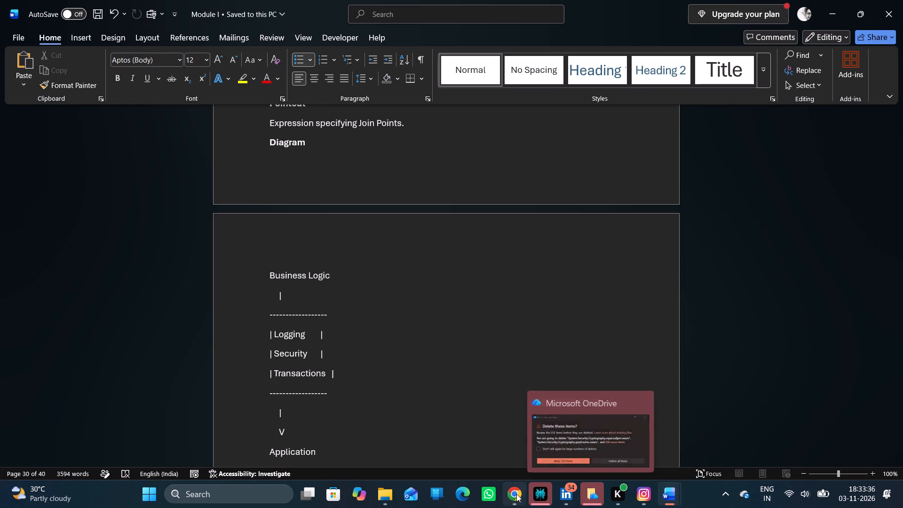
Switch to Chrome and load the Module I file from Downloads into the PDF24 pages-per-sheet tool.
click(517, 451)
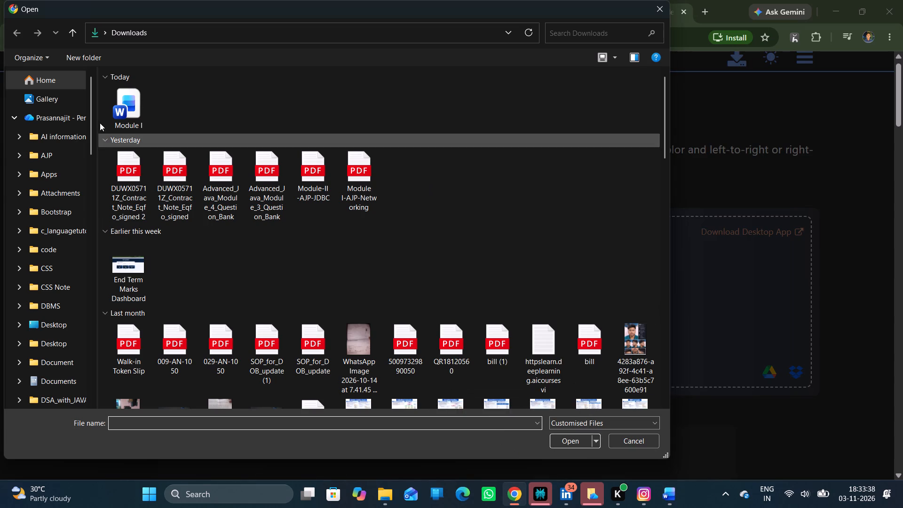
click(127, 109)
click(574, 446)
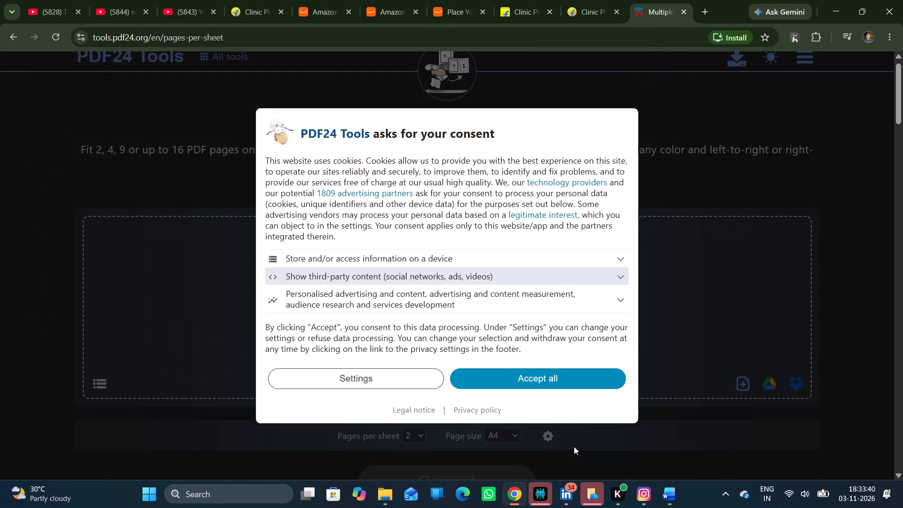
Accept all cookies in the PDF24 consent request.
click(518, 379)
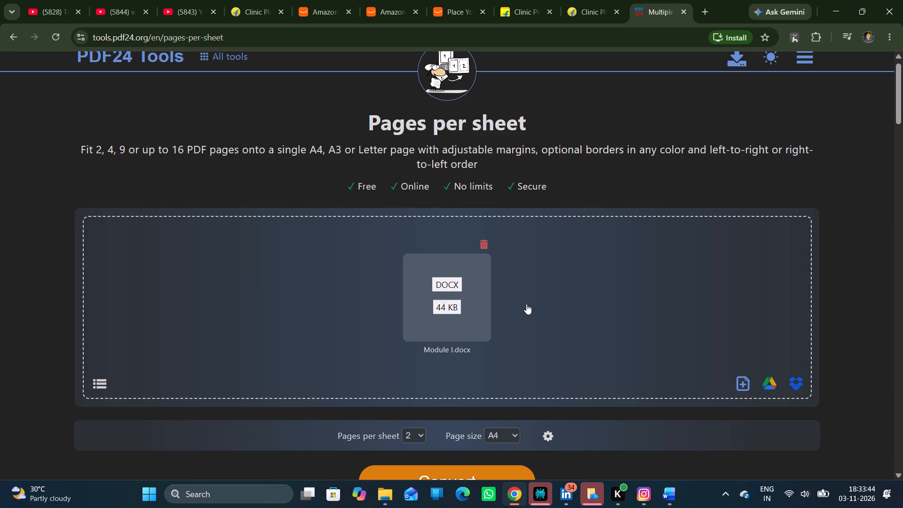
Convert the Module I document with 2 pages per sheet on A4 and download the resulting PDF.
scroll(636, 366, down, 1)
scroll(557, 407, down, 1)
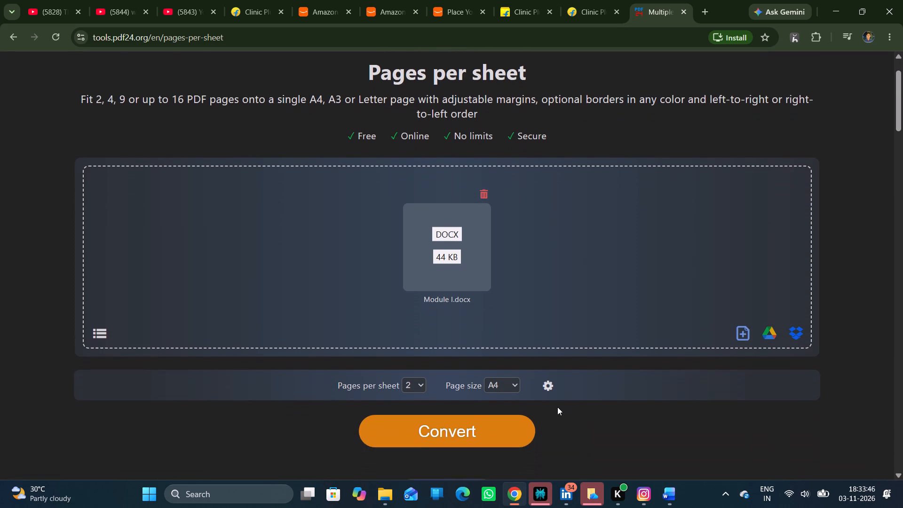
scroll(557, 407, down, 1)
click(416, 351)
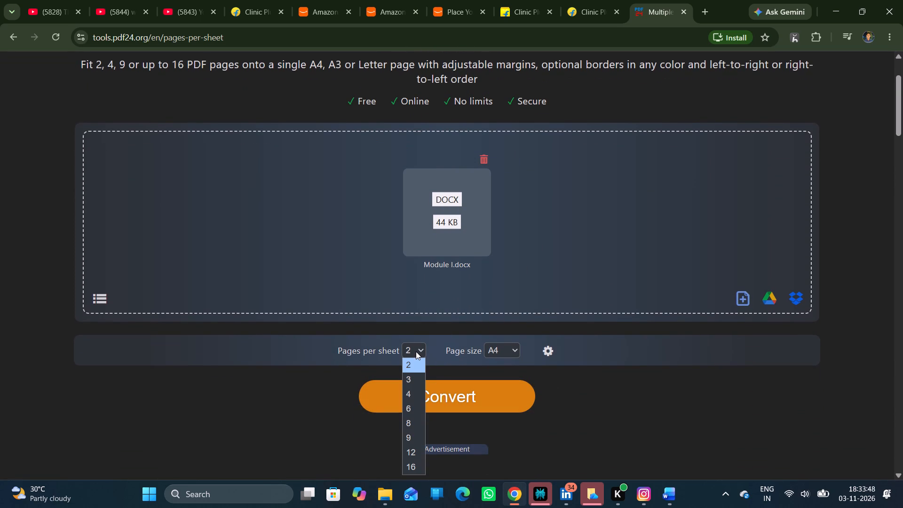
scroll(411, 383, up, 2)
click(407, 365)
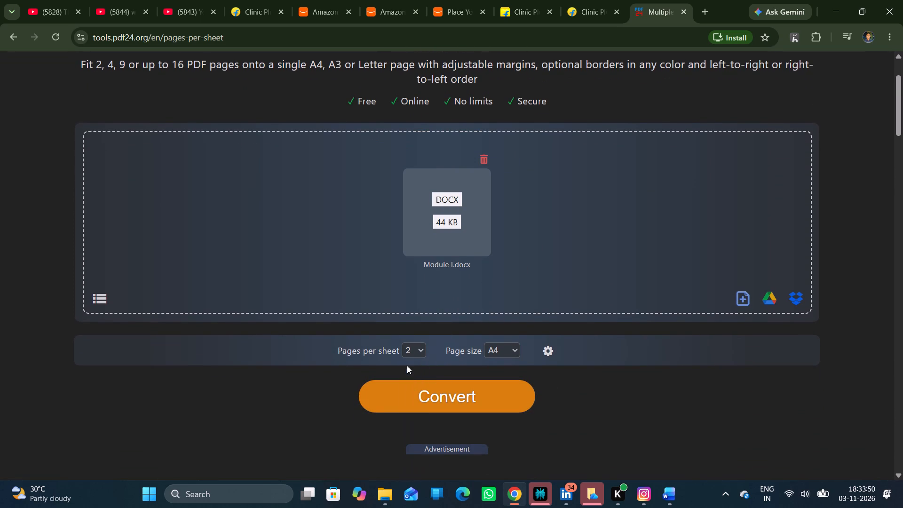
click(499, 393)
scroll(499, 393, up, 2)
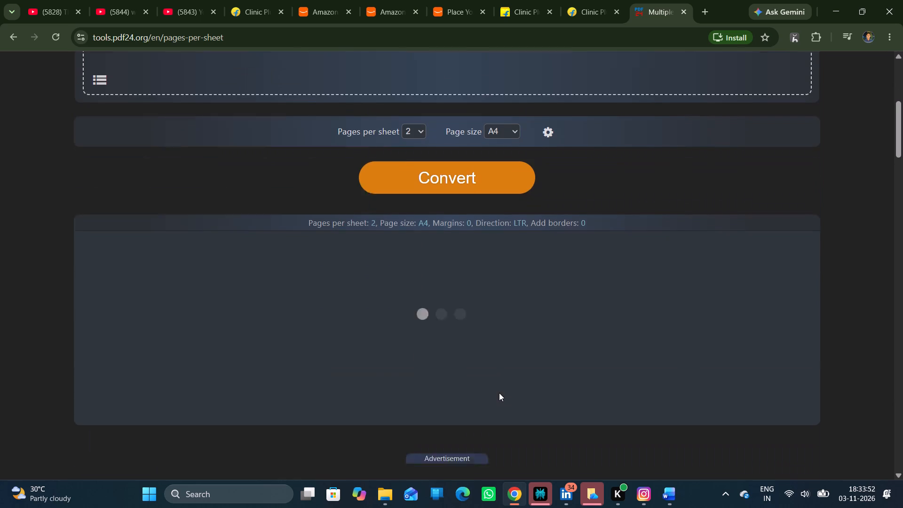
scroll(499, 393, up, 1)
scroll(499, 393, down, 1)
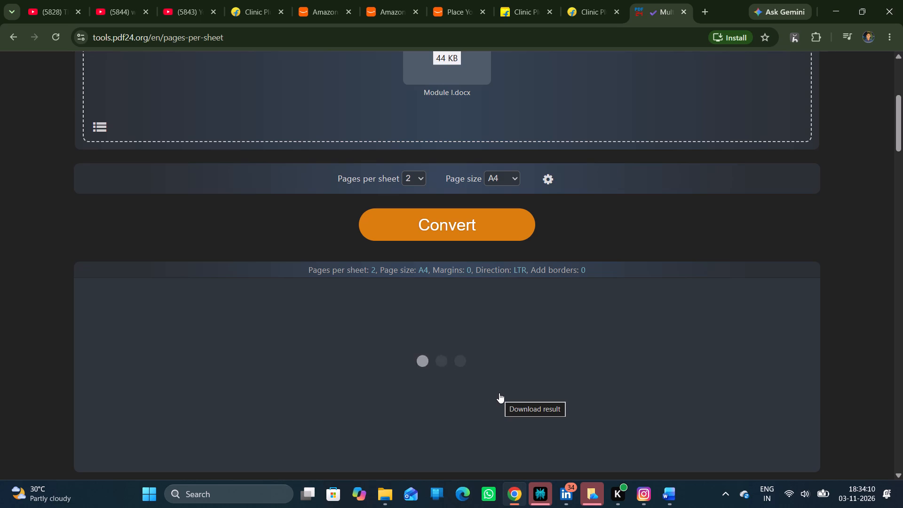
scroll(515, 282, down, 1)
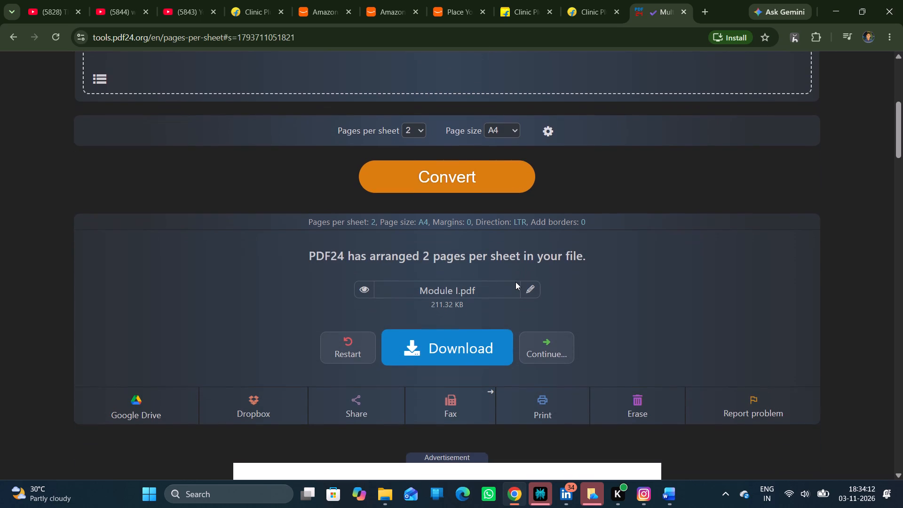
scroll(515, 282, down, 1)
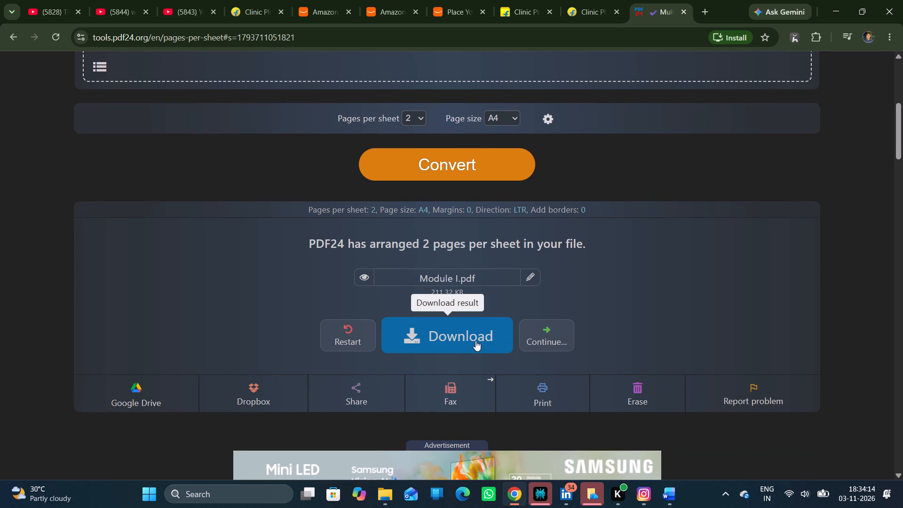
click(475, 341)
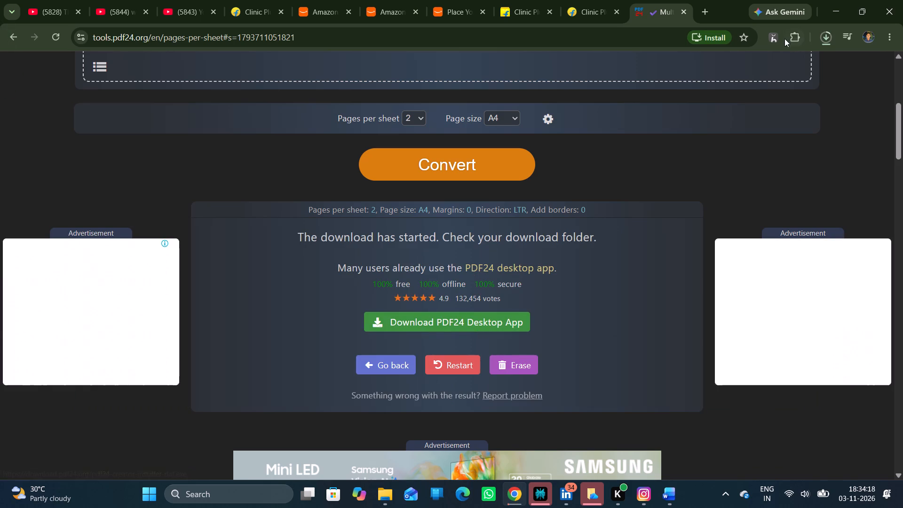
Open the downloaded Module I PDF and examine its two-per-sheet layout, page count and readability throughout the modules.
click(819, 41)
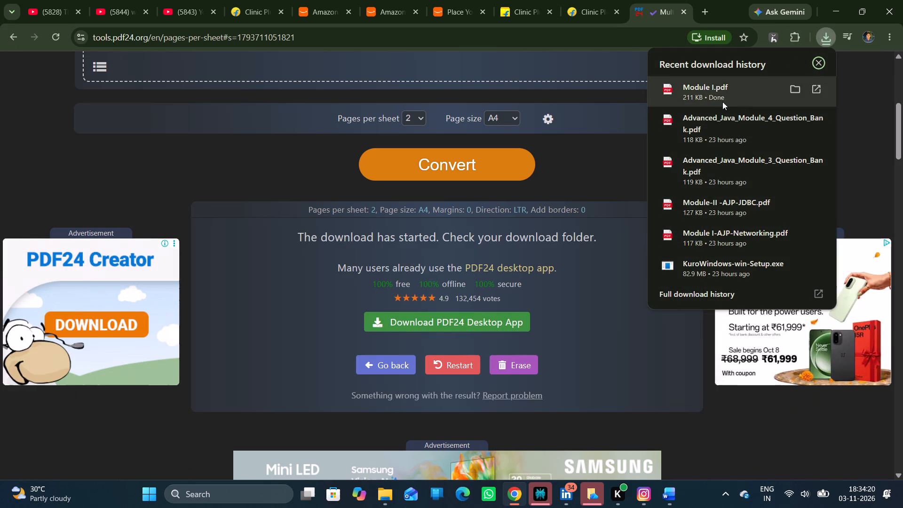
click(720, 102)
scroll(618, 238, down, 1)
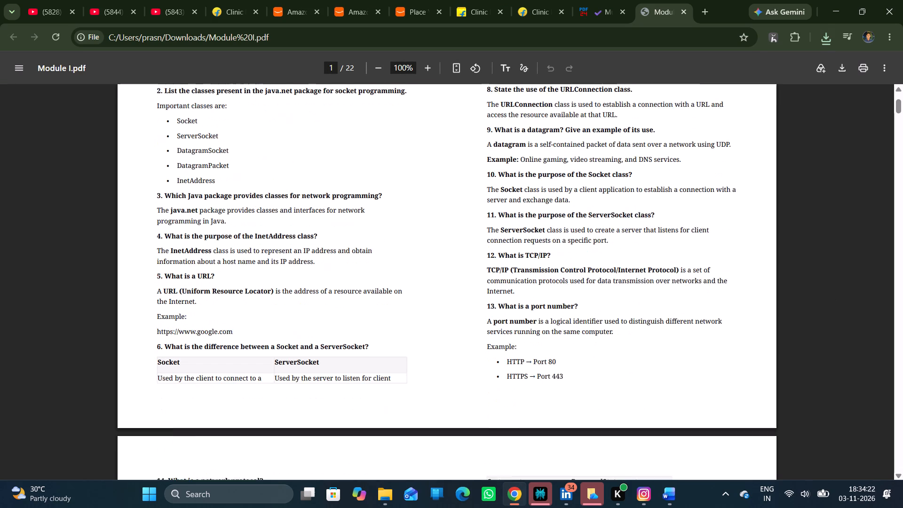
scroll(618, 238, down, 1)
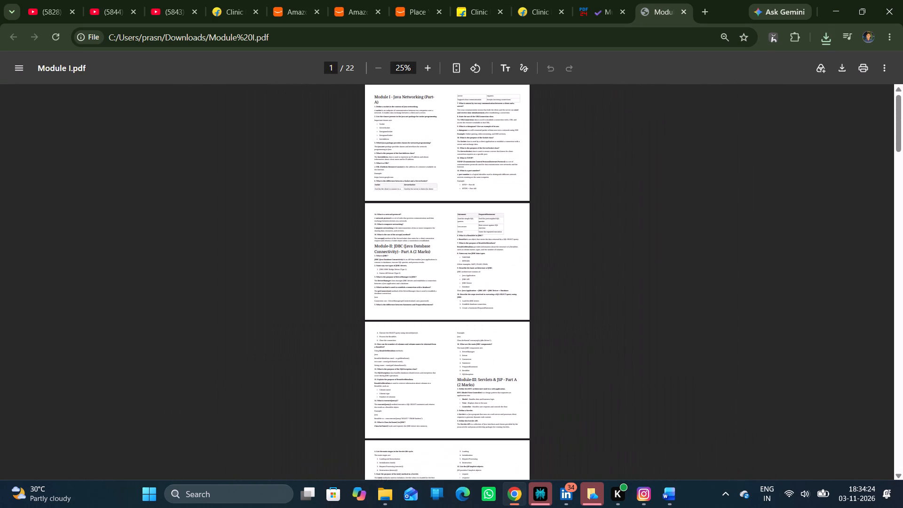
scroll(618, 238, down, 19)
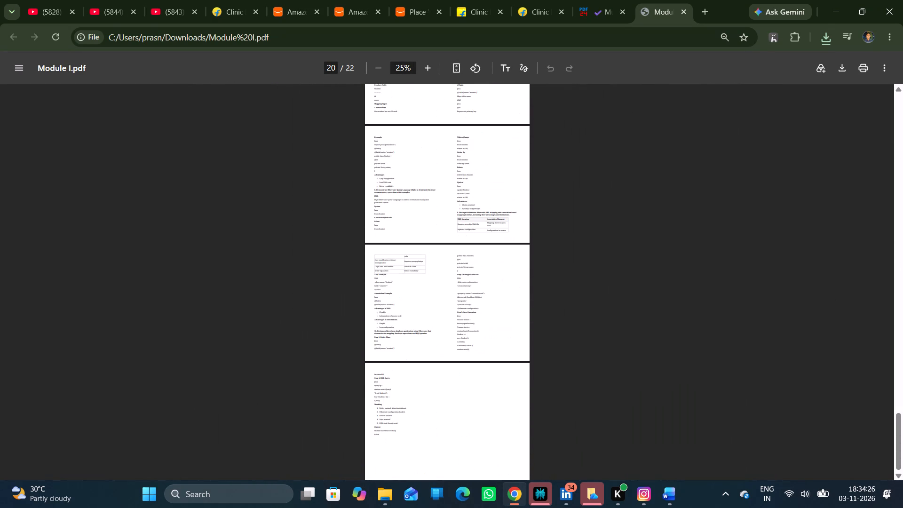
scroll(618, 238, up, 5)
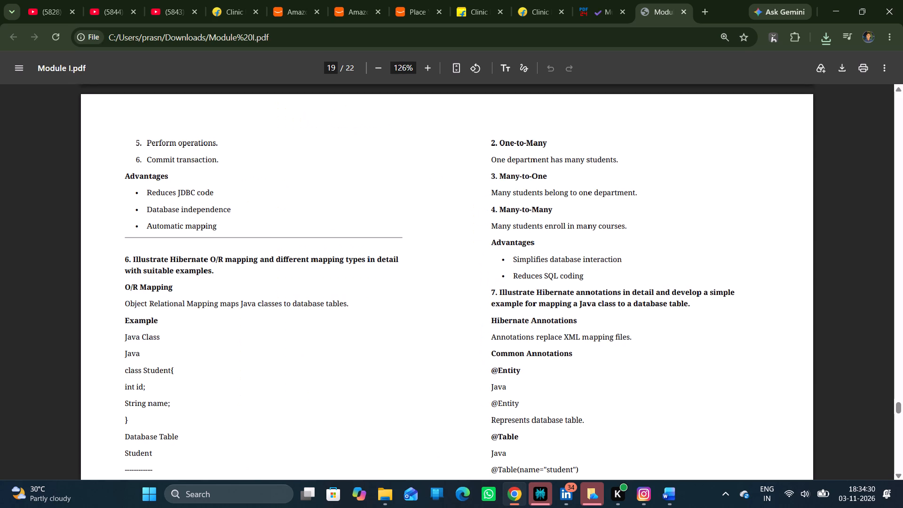
scroll(618, 238, down, 2)
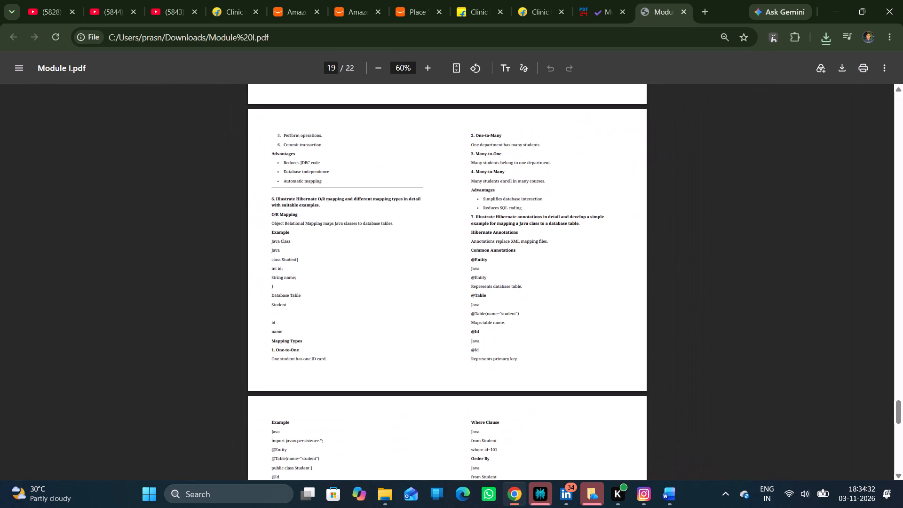
scroll(618, 238, up, 14)
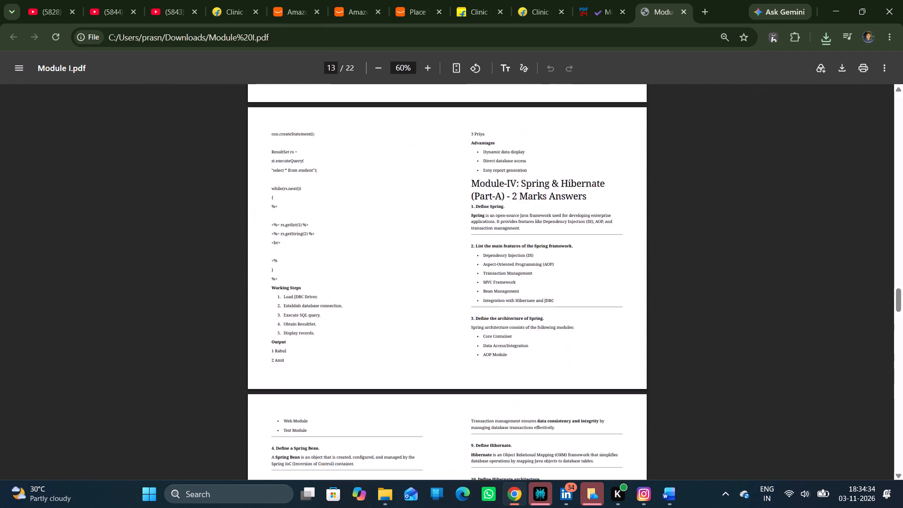
scroll(618, 238, up, 5)
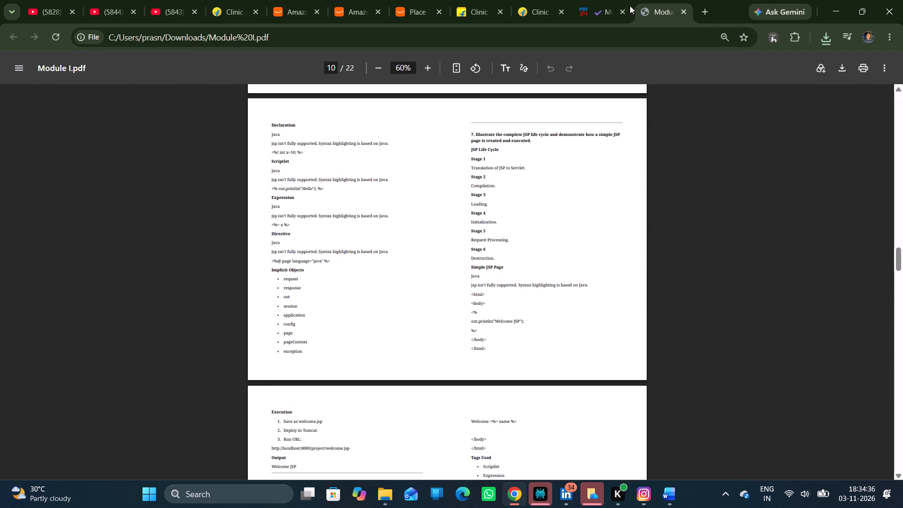
Restart the PDF24 pages-per-sheet tool and load the Module I Word document from Downloads again.
click(614, 5)
scroll(413, 232, up, 1)
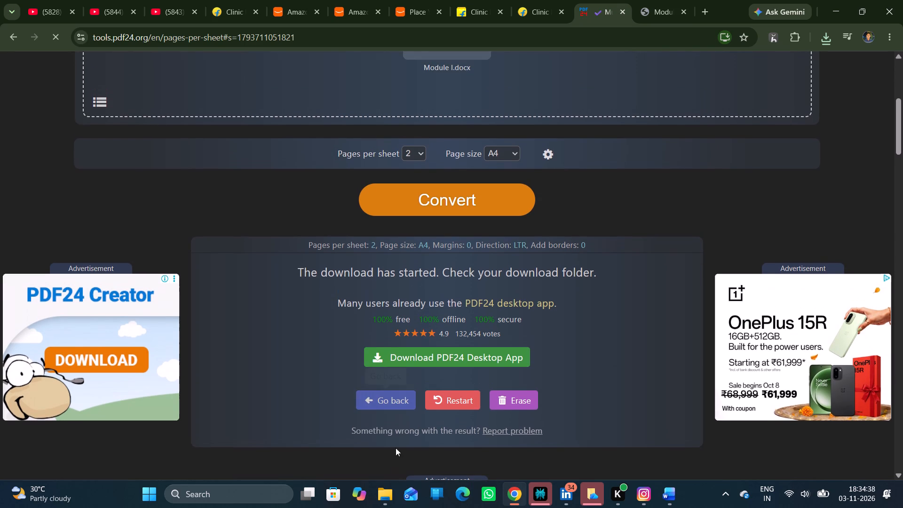
click(438, 395)
scroll(496, 335, up, 3)
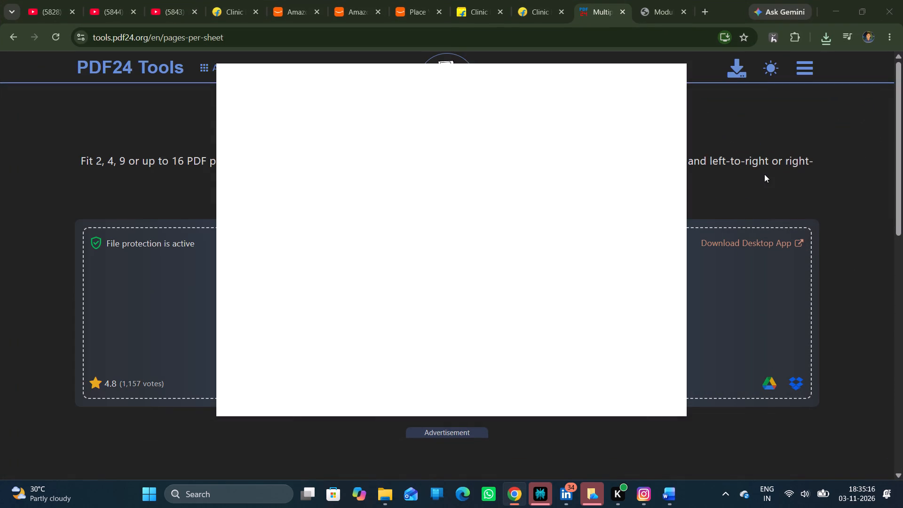
scroll(764, 174, up, 4)
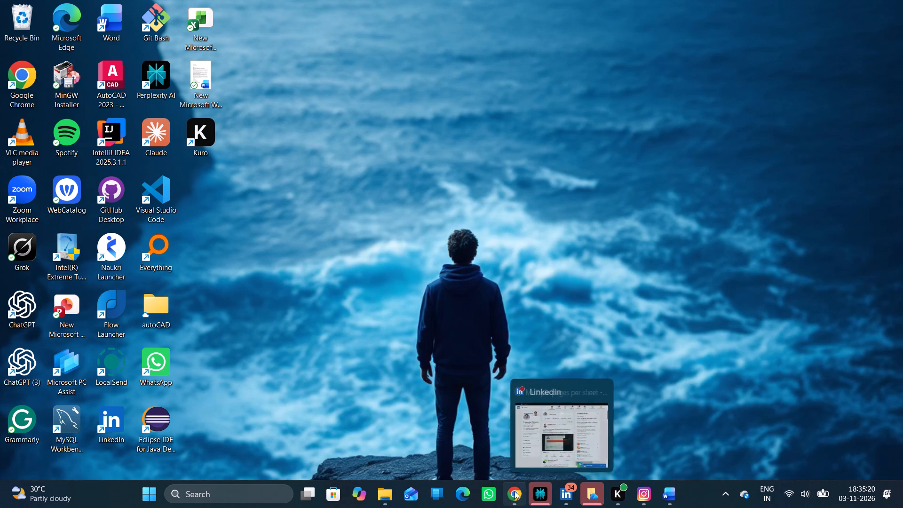
click(524, 441)
click(479, 298)
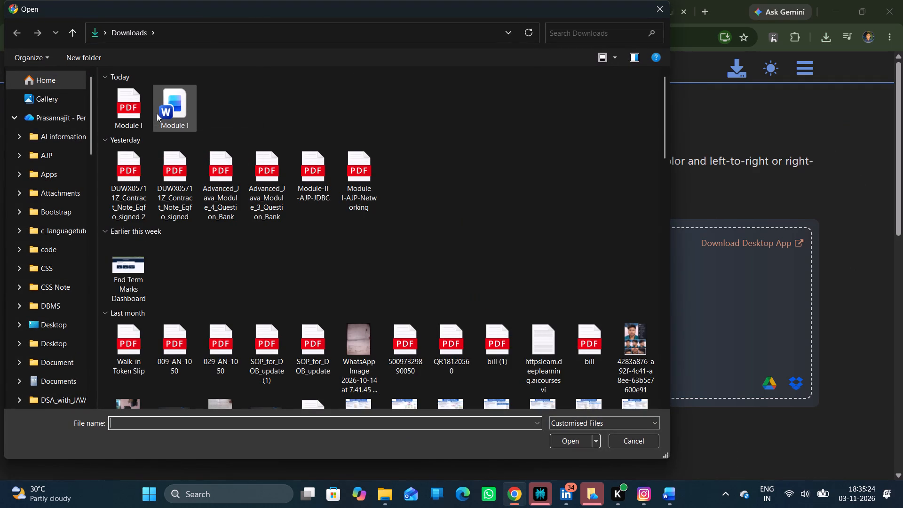
click(157, 113)
click(562, 438)
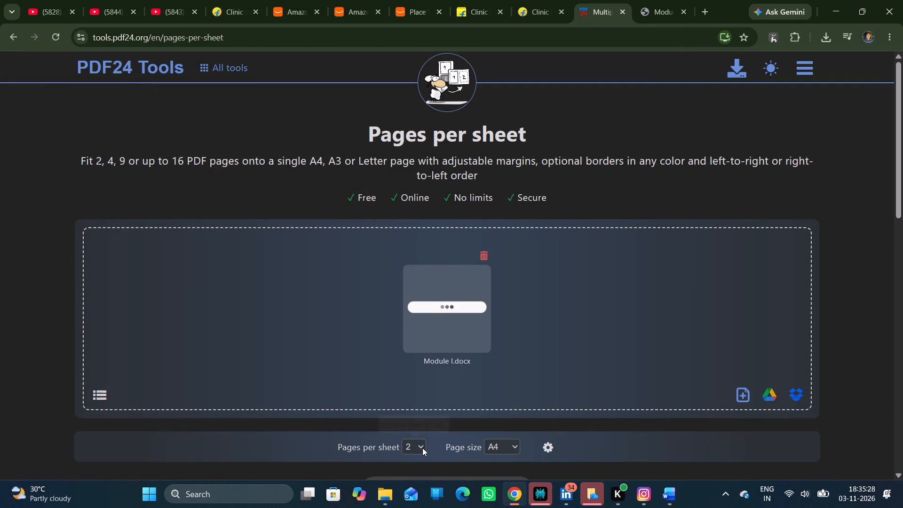
Convert the Module I document with 8 pages per sheet on A4 and download the resulting PDF.
click(419, 450)
scroll(411, 408, down, 1)
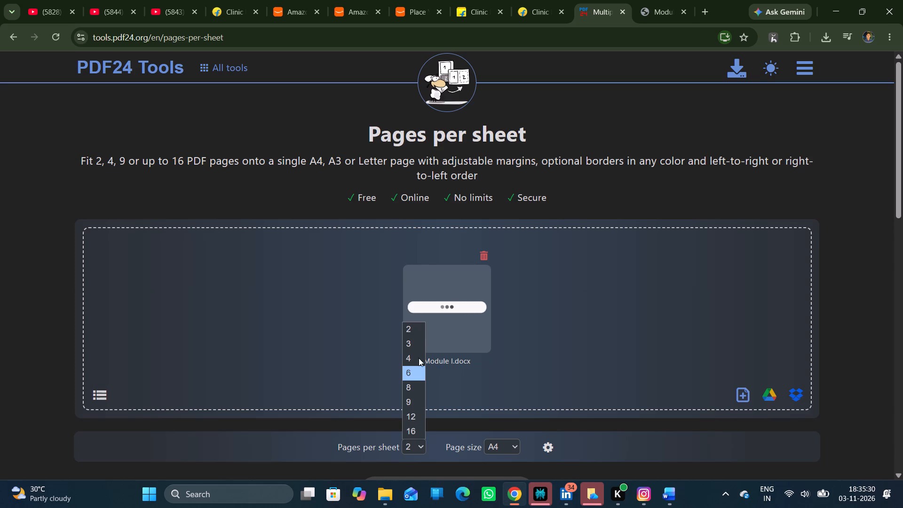
click(411, 394)
scroll(458, 400, down, 1)
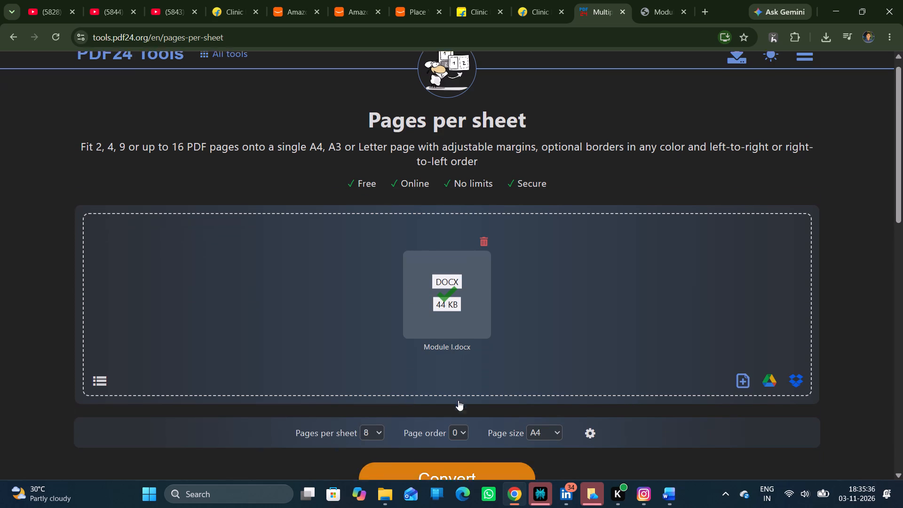
scroll(458, 400, down, 2)
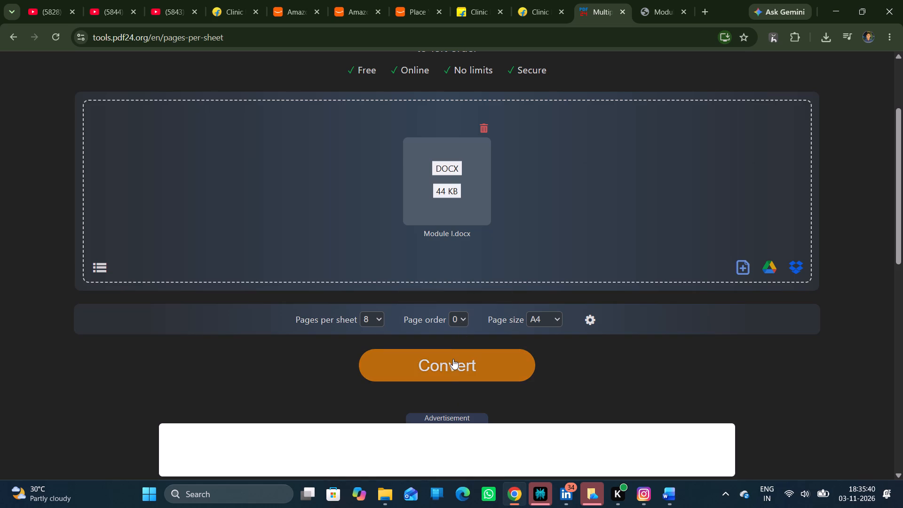
click(453, 359)
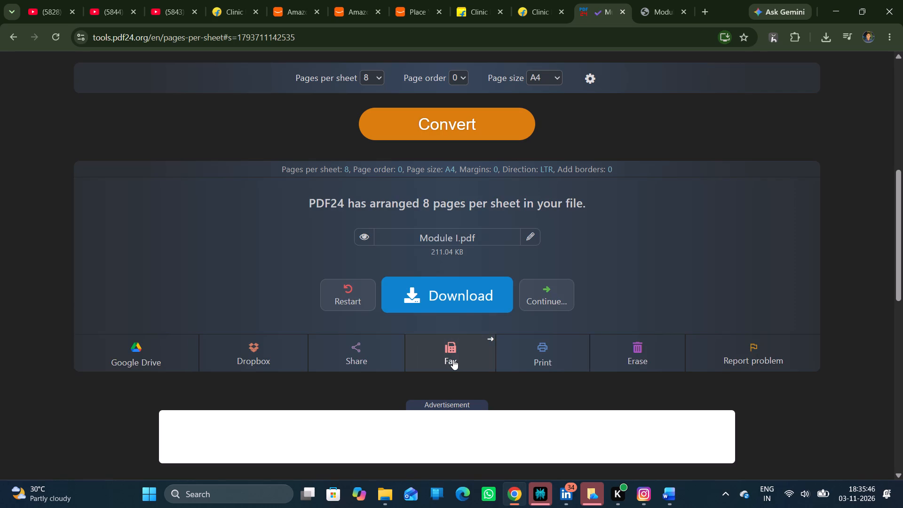
click(443, 301)
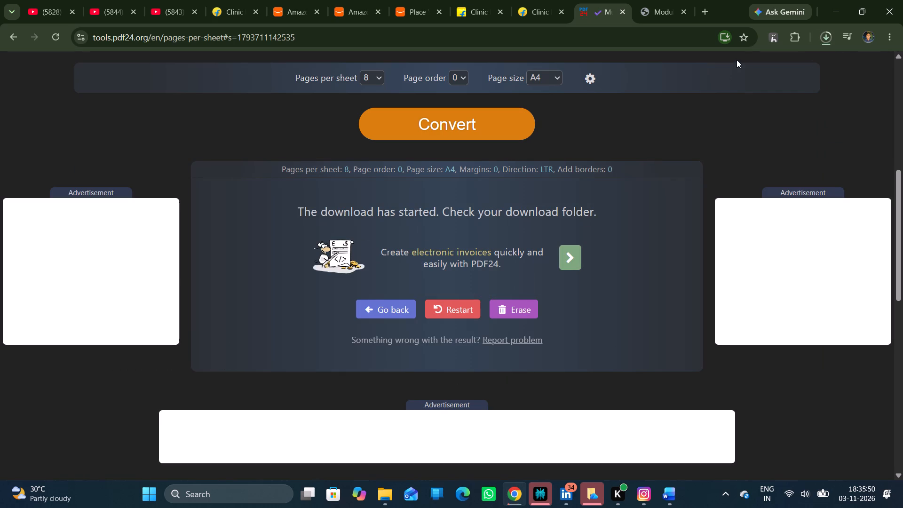
Open the newly downloaded eight-per-sheet PDF and check the layout and legibility of its first sheets.
click(823, 41)
click(821, 47)
click(760, 89)
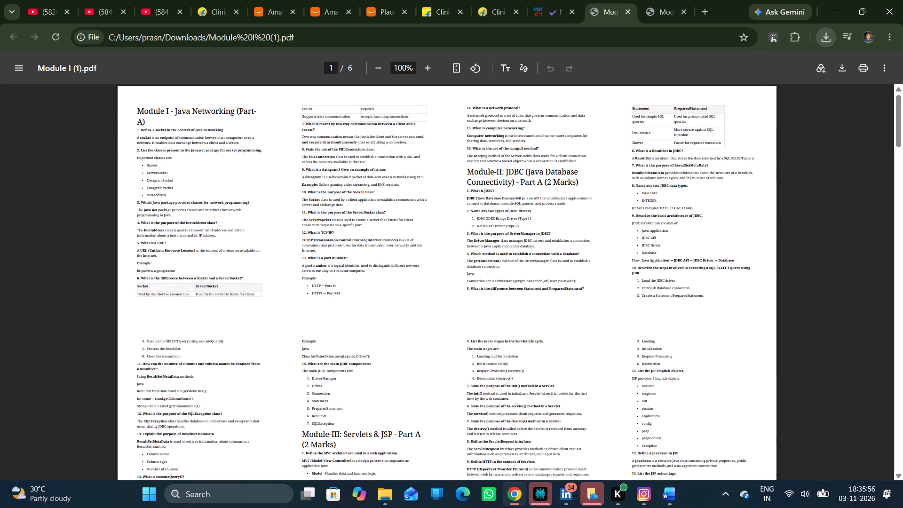
scroll(436, 299, up, 4)
scroll(436, 299, down, 5)
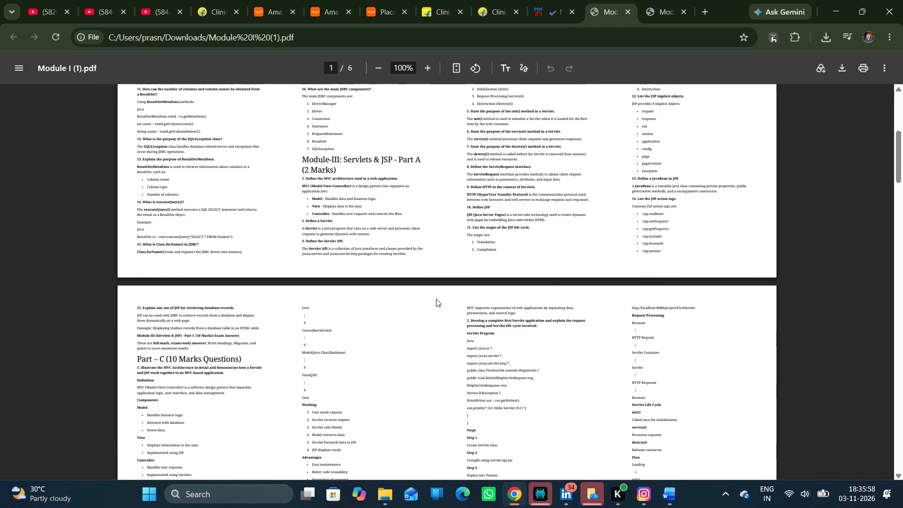
scroll(436, 299, up, 5)
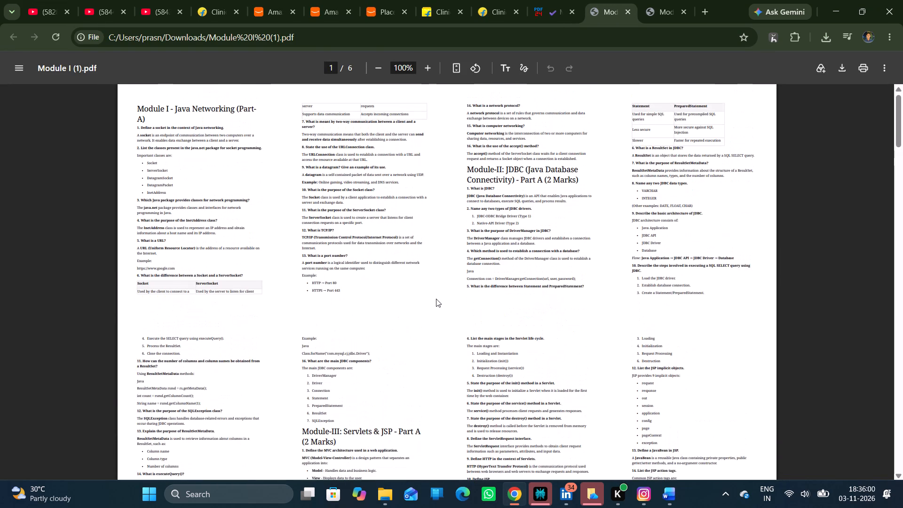
scroll(436, 299, up, 2)
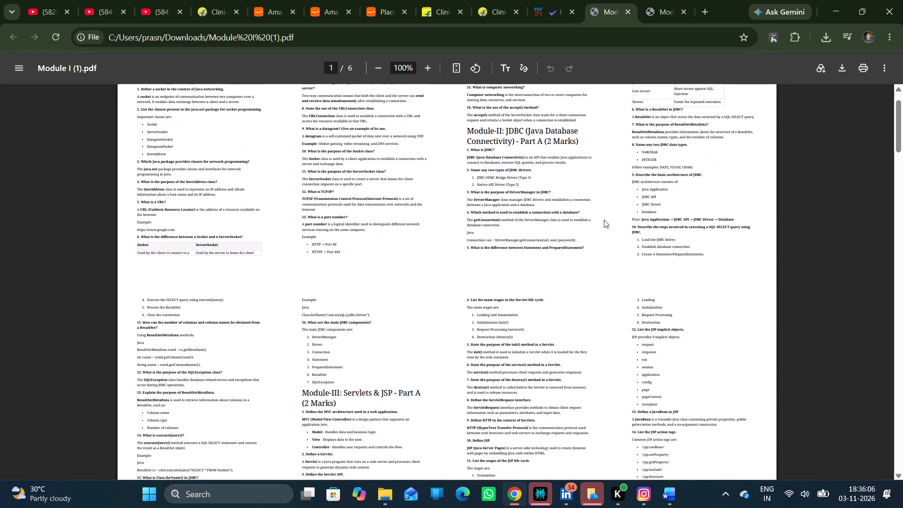
scroll(604, 220, down, 6)
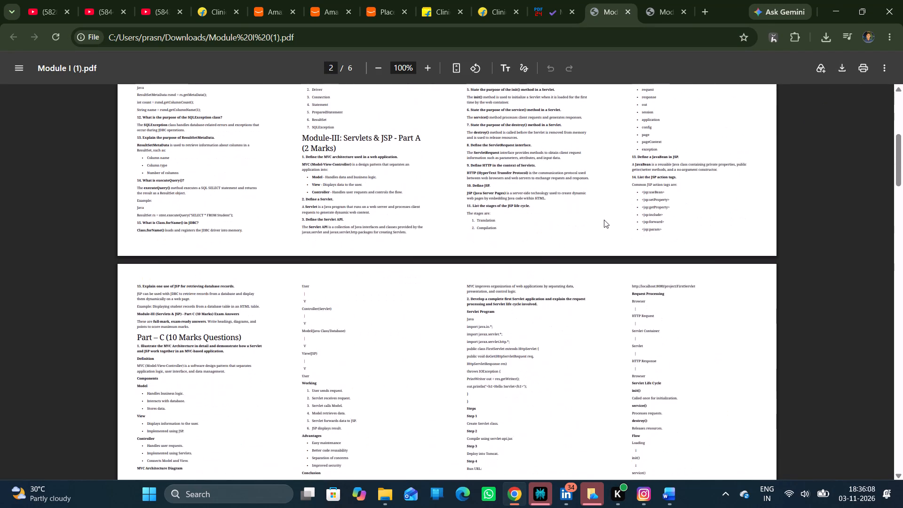
scroll(604, 220, down, 3)
scroll(604, 220, up, 4)
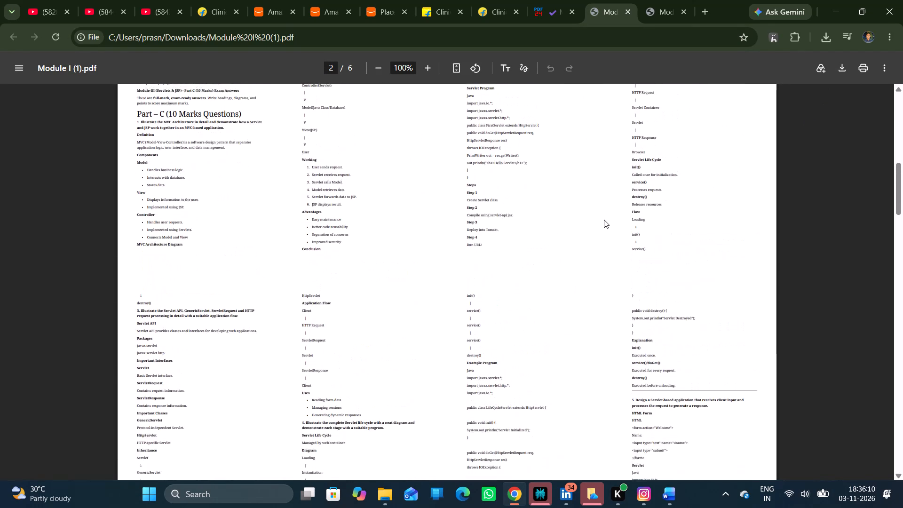
scroll(604, 220, up, 3)
scroll(604, 220, down, 3)
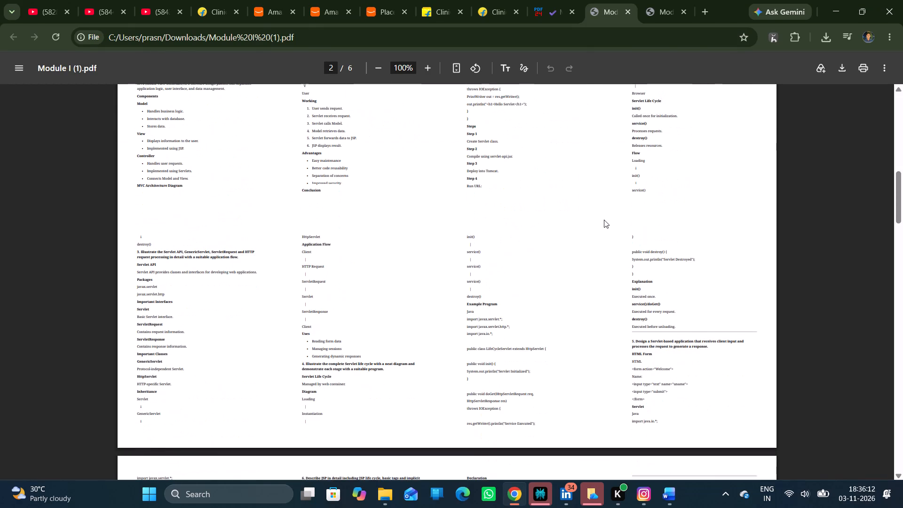
Restart the PDF24 pages-per-sheet tool and load the Module I Word document from Downloads once more.
scroll(538, 153, down, 1)
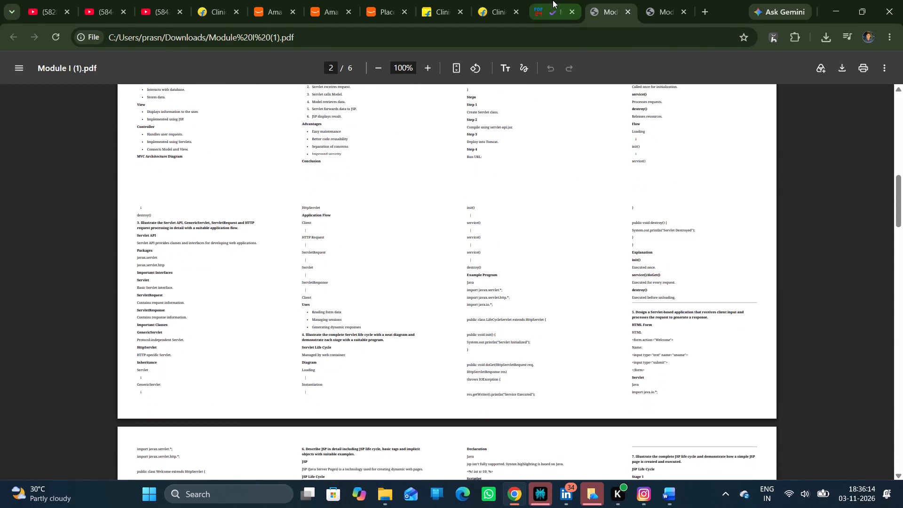
click(555, 0)
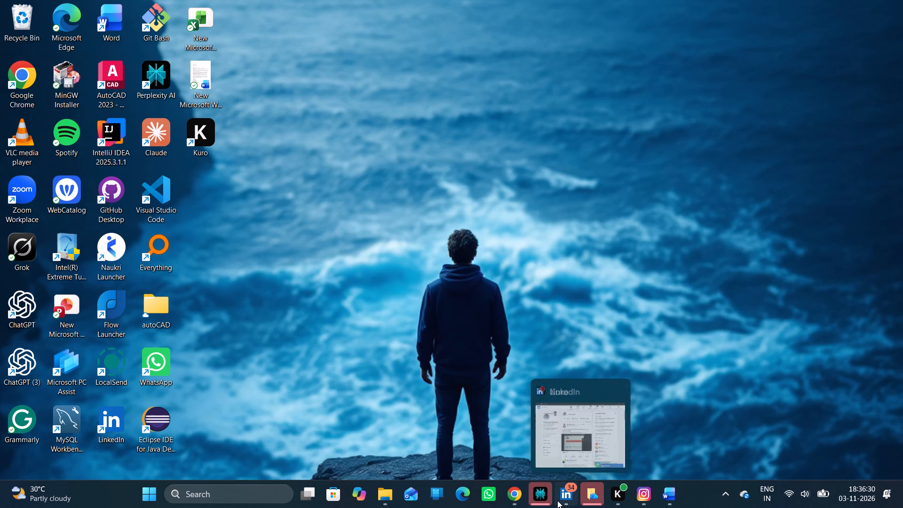
click(512, 444)
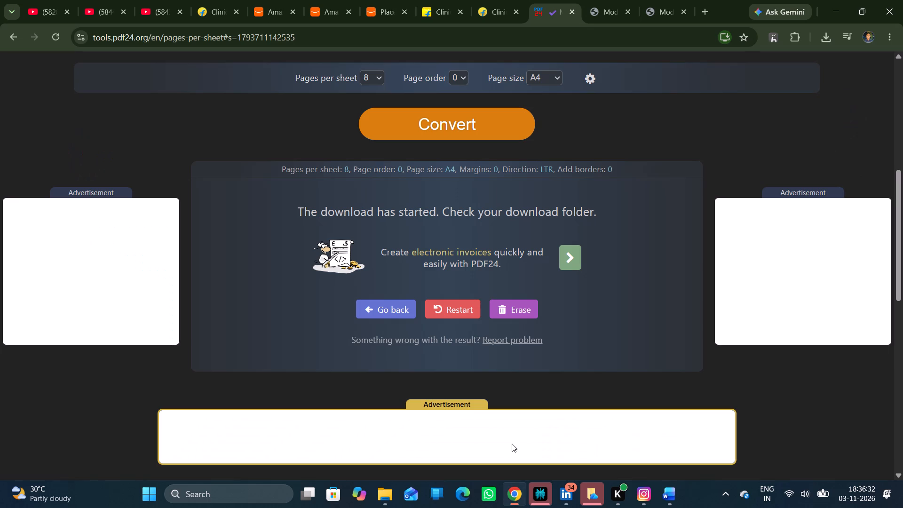
click(444, 310)
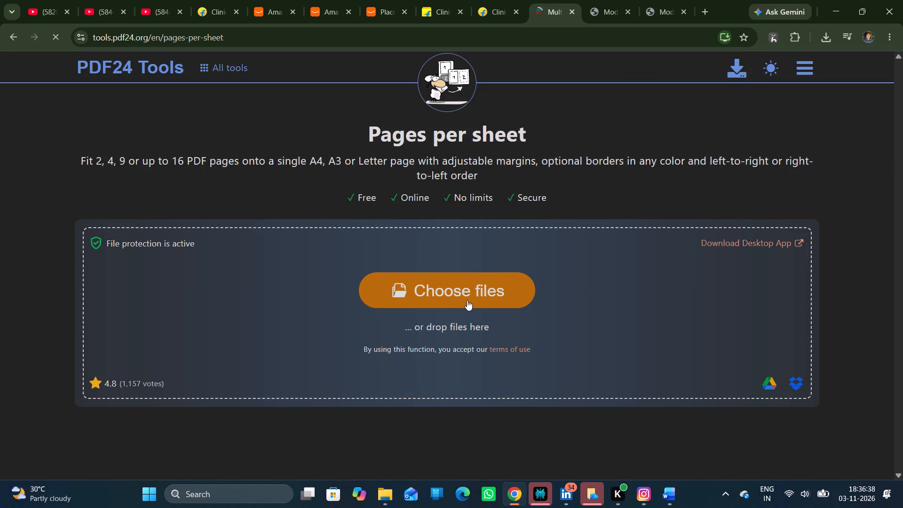
click(467, 300)
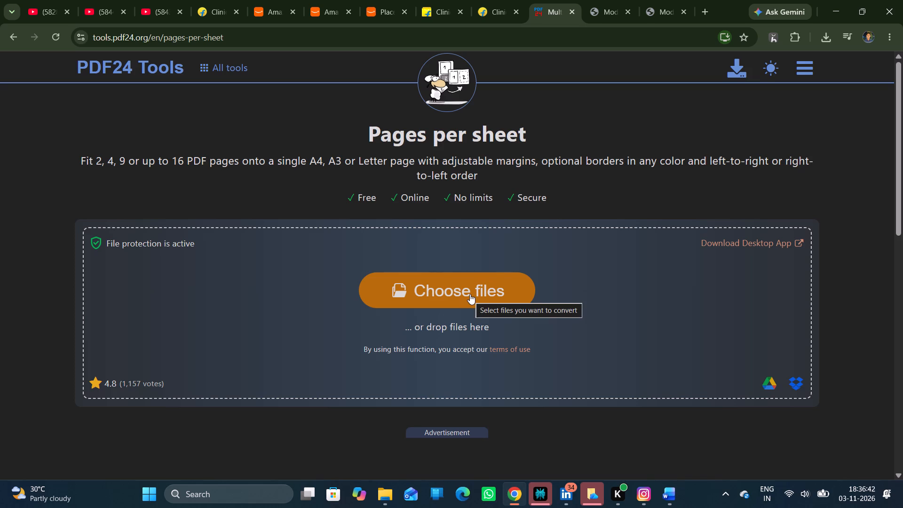
click(454, 291)
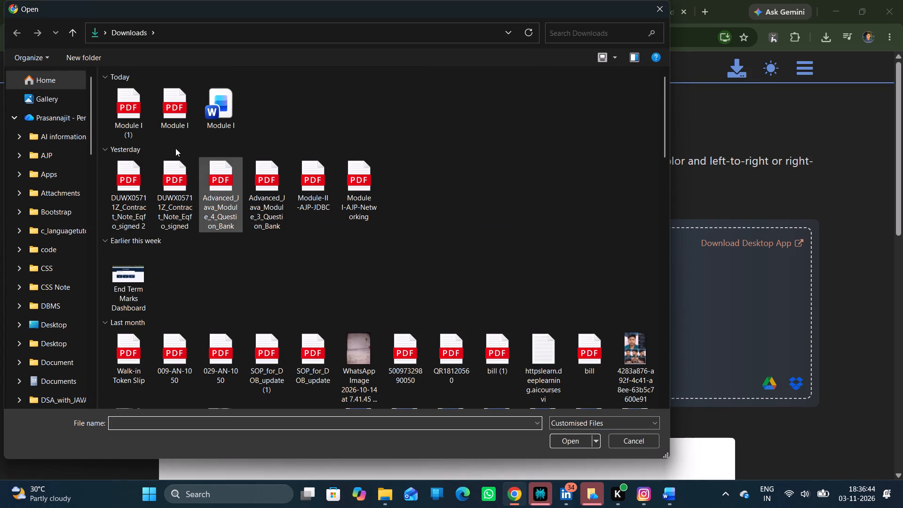
click(234, 92)
click(571, 439)
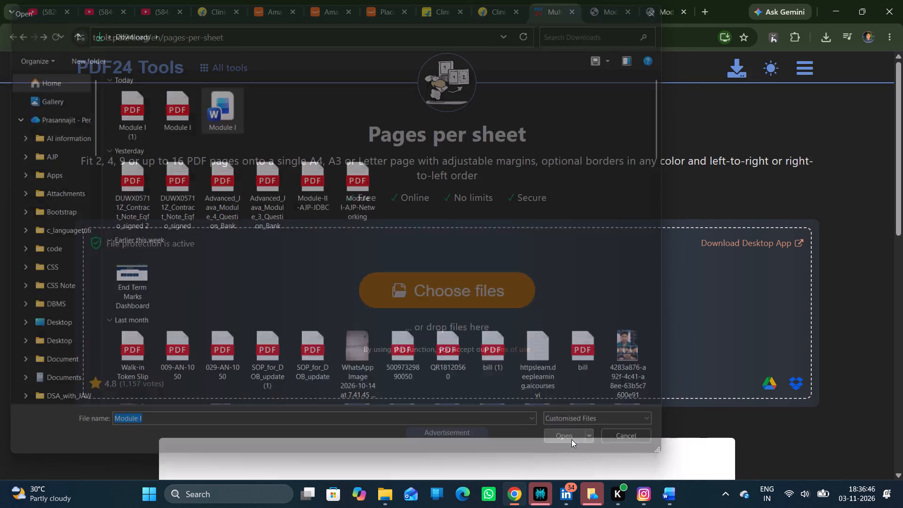
scroll(566, 349, down, 2)
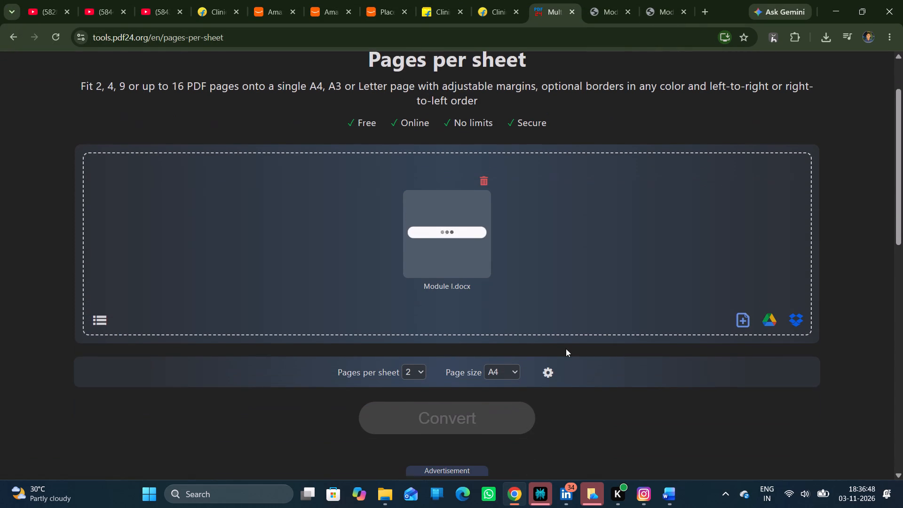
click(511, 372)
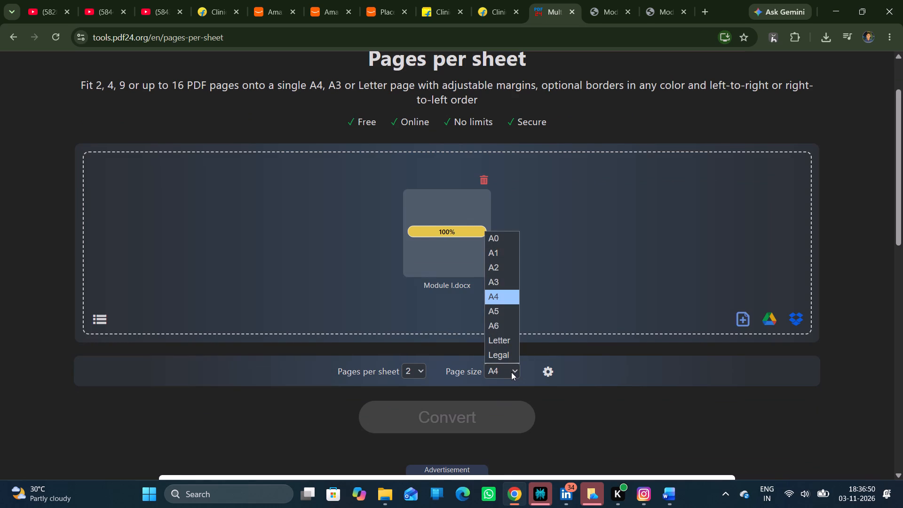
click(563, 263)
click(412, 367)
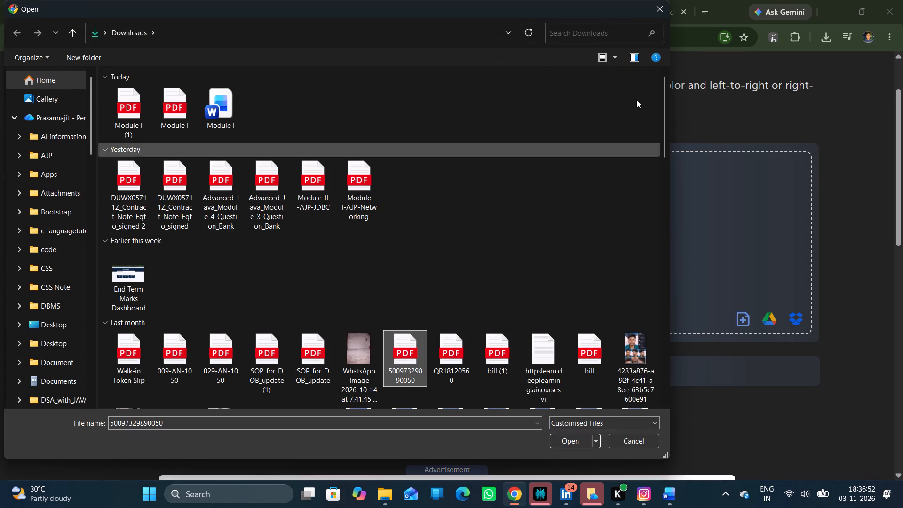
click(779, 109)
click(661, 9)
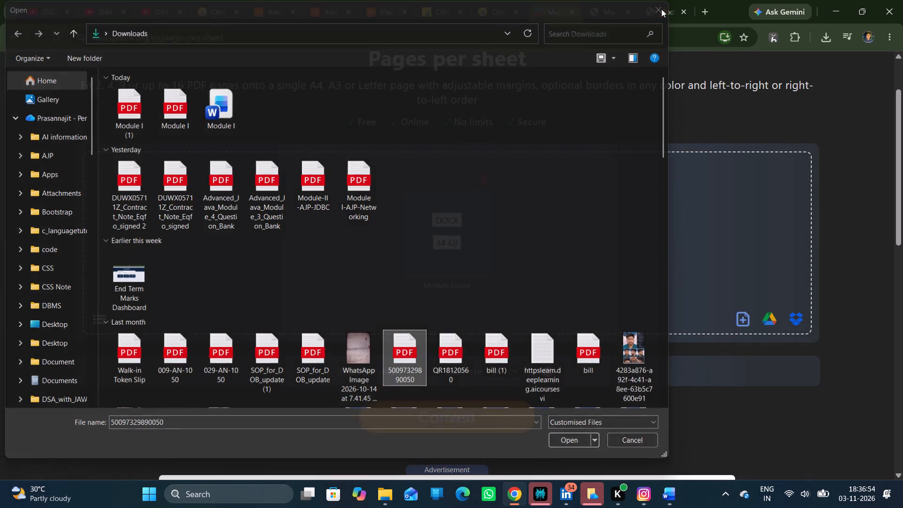
Convert the Module I document with 9 pages per sheet, keeping the A4 page size.
click(419, 377)
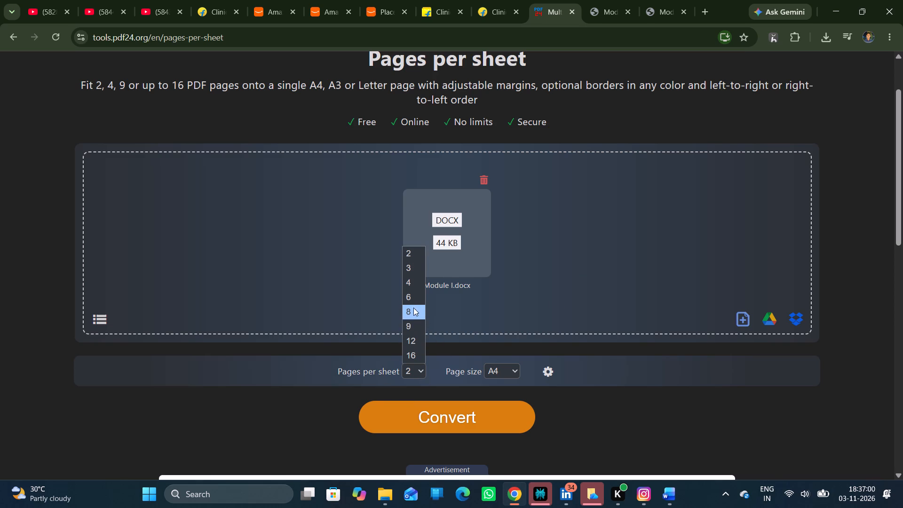
click(412, 328)
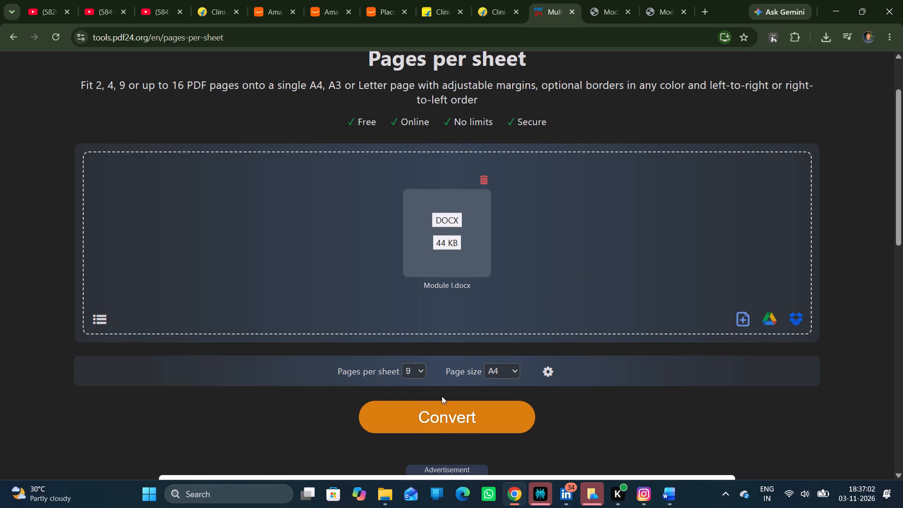
scroll(442, 396, down, 1)
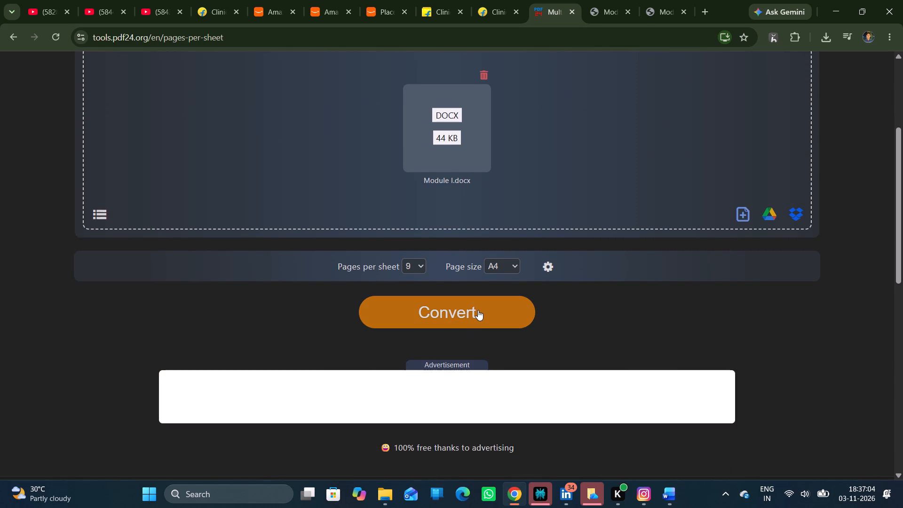
click(478, 310)
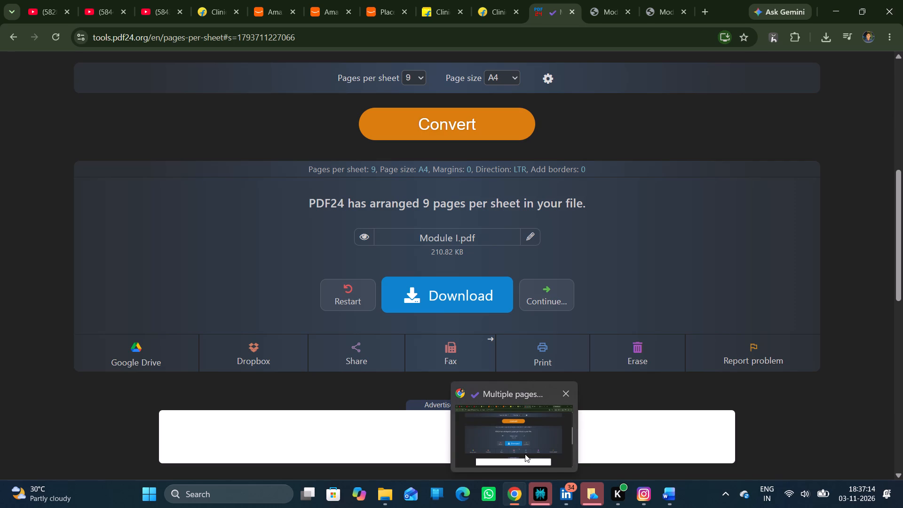
Look back at the earlier two-per-sheet and eight-per-sheet PDFs to compare their layouts, and return to the conversion result.
click(671, 0)
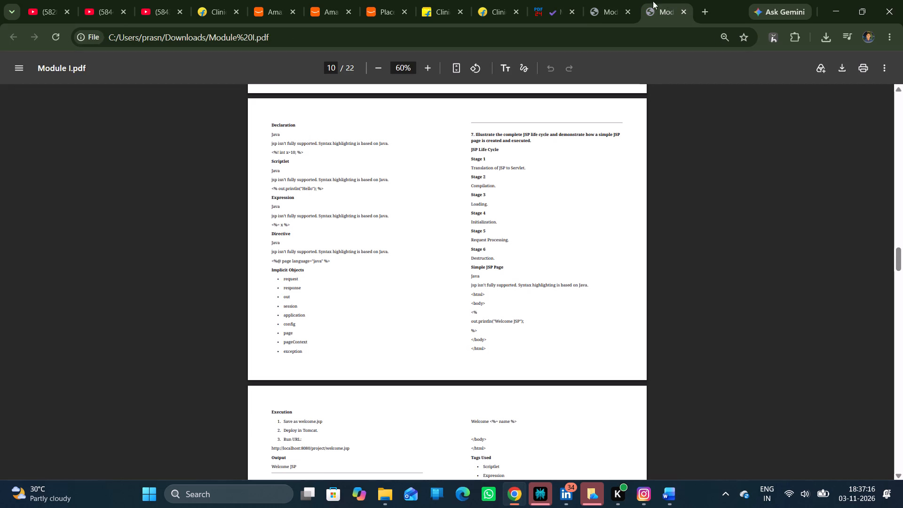
scroll(535, 140, up, 2)
scroll(535, 140, down, 1)
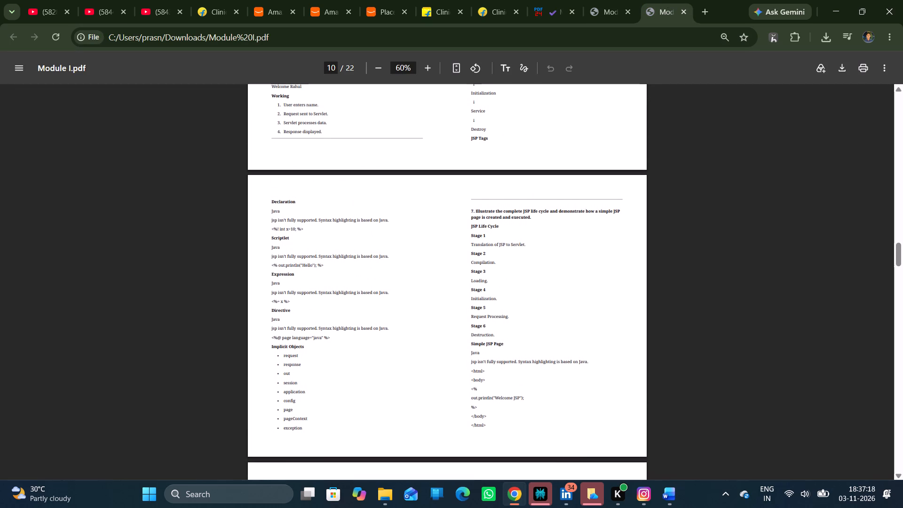
scroll(535, 140, up, 20)
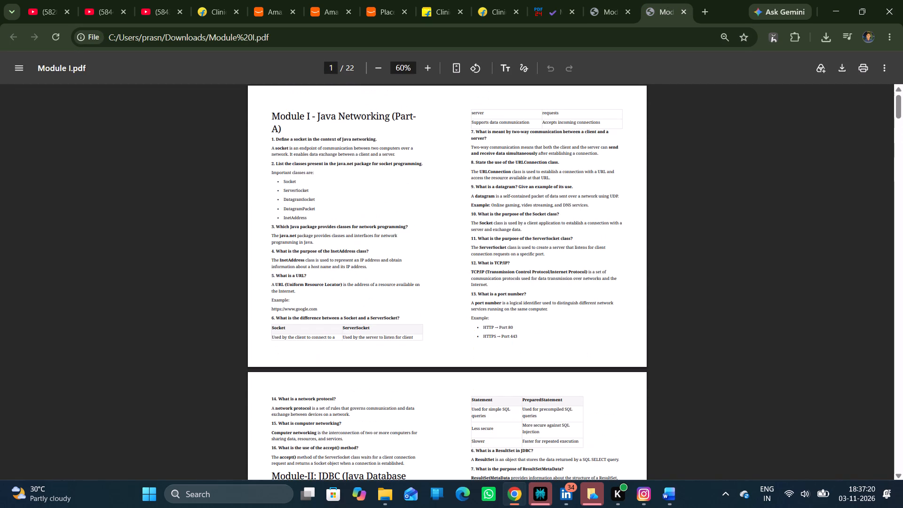
click(594, 6)
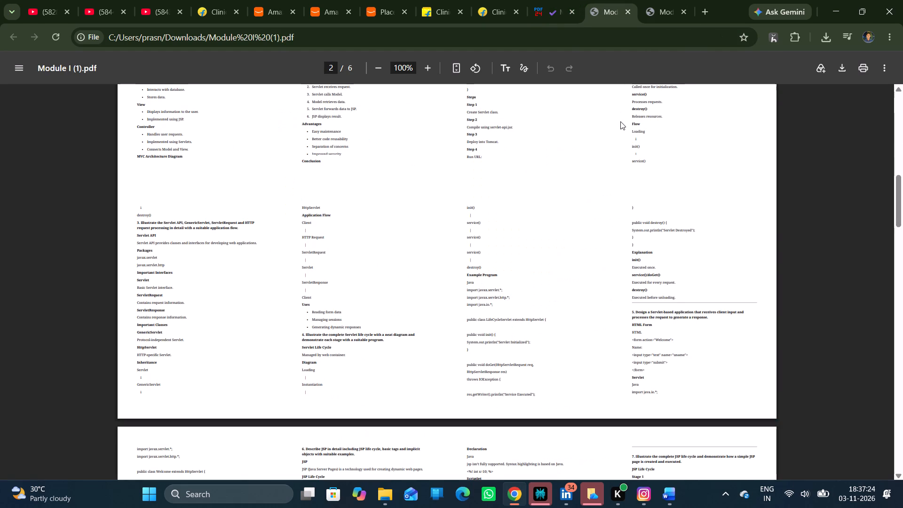
click(564, 16)
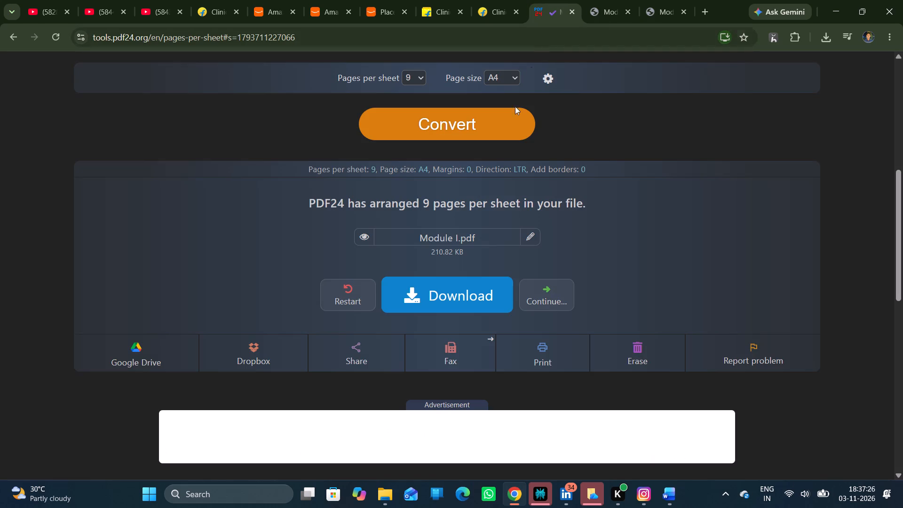
Download the nine-per-sheet PDF and open the newly downloaded file in the browser.
click(455, 294)
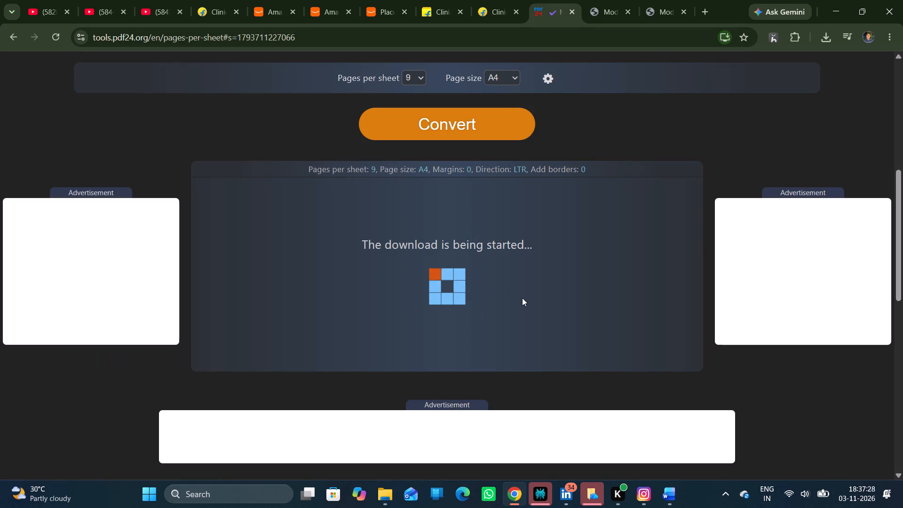
click(824, 35)
click(824, 40)
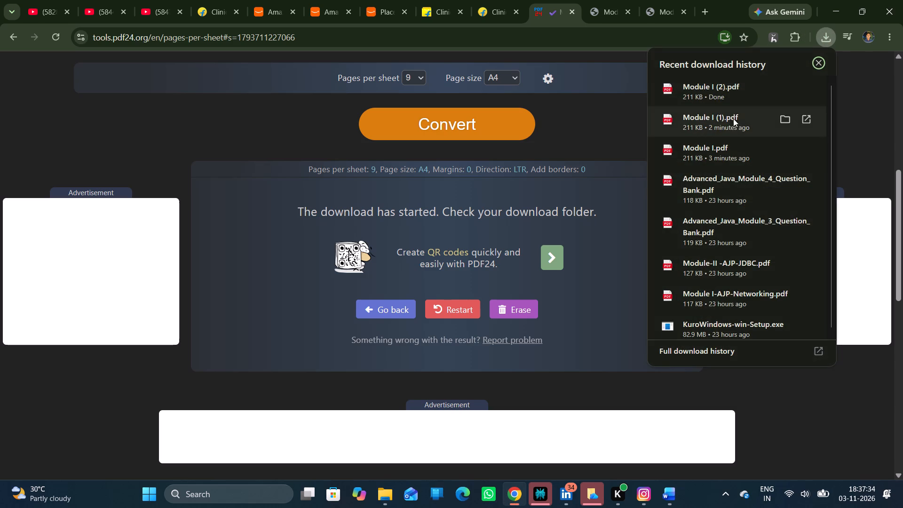
click(729, 102)
Examine the layout and text legibility of the first sheet in the nine-per-sheet PDF.
scroll(645, 198, up, 3)
scroll(645, 198, down, 2)
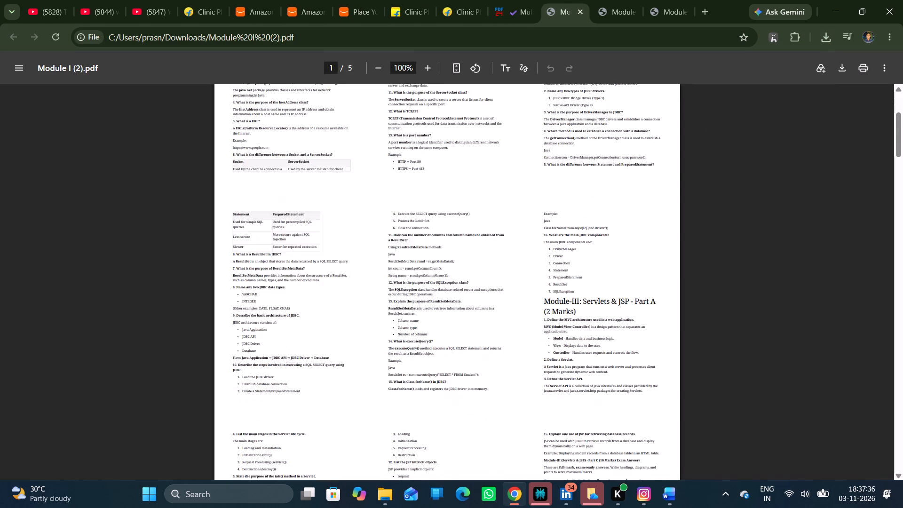
scroll(645, 198, down, 5)
scroll(645, 198, up, 6)
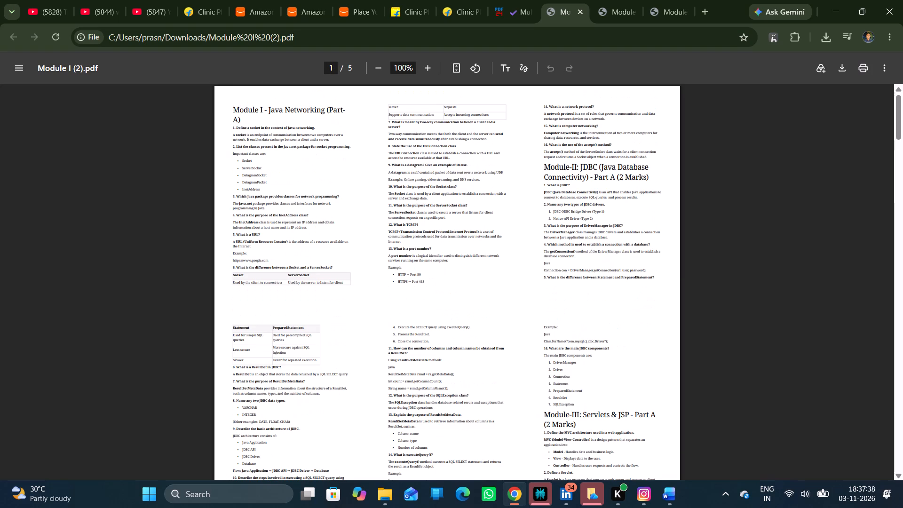
scroll(645, 198, up, 1)
scroll(645, 198, down, 5)
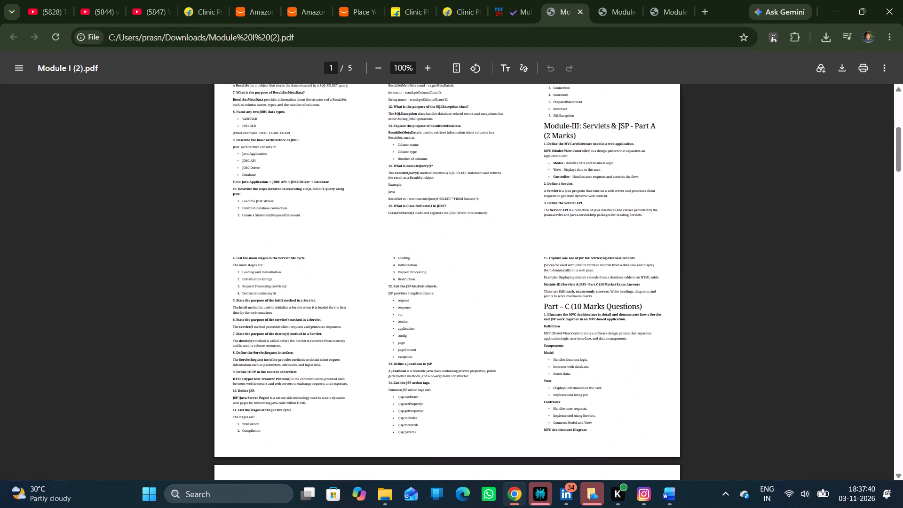
scroll(645, 198, down, 1)
Open the print preview of the nine-per-sheet PDF and review every sheet from Module I through the final Module IV answers.
click(867, 68)
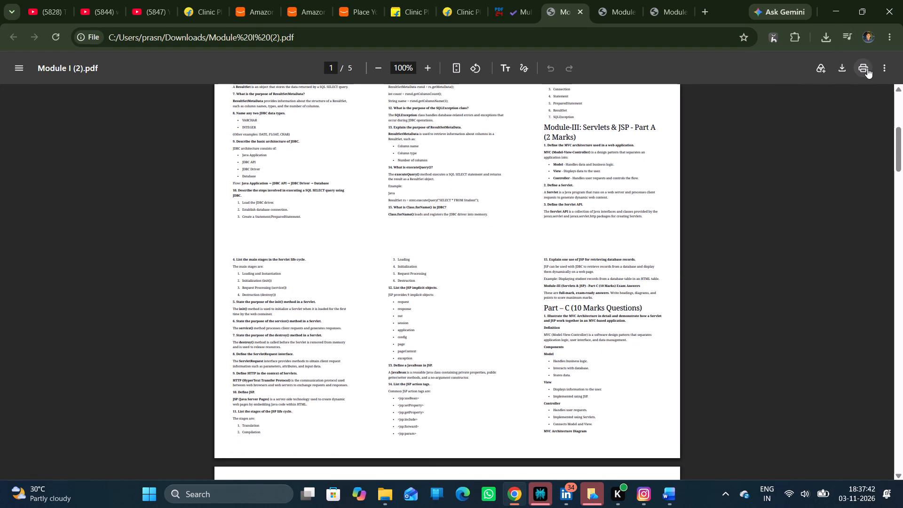
scroll(426, 171, up, 2)
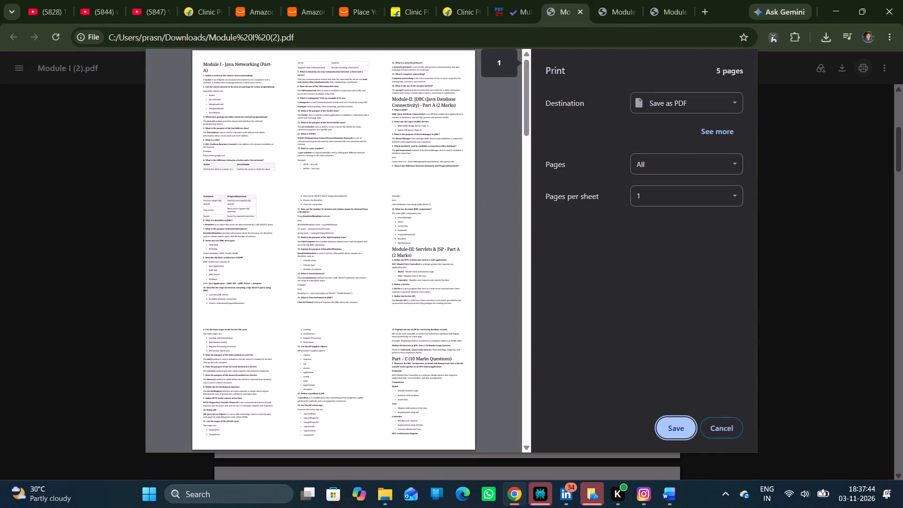
scroll(685, 132, down, 1)
scroll(333, 237, down, 2)
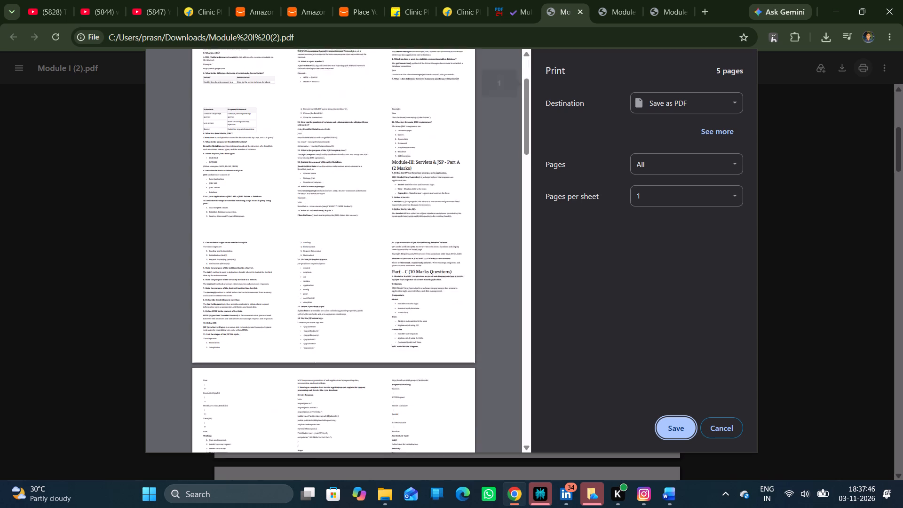
scroll(333, 237, down, 10)
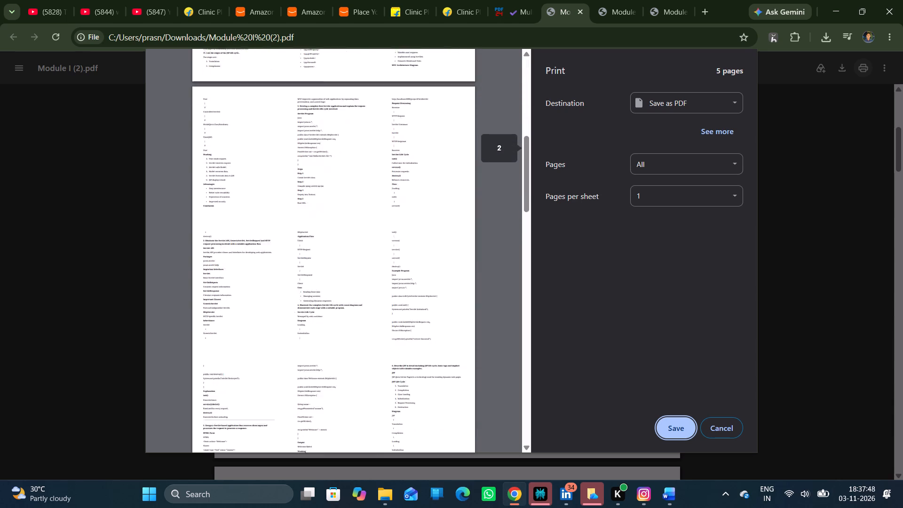
scroll(333, 237, down, 1)
scroll(333, 237, up, 2)
scroll(333, 237, down, 1)
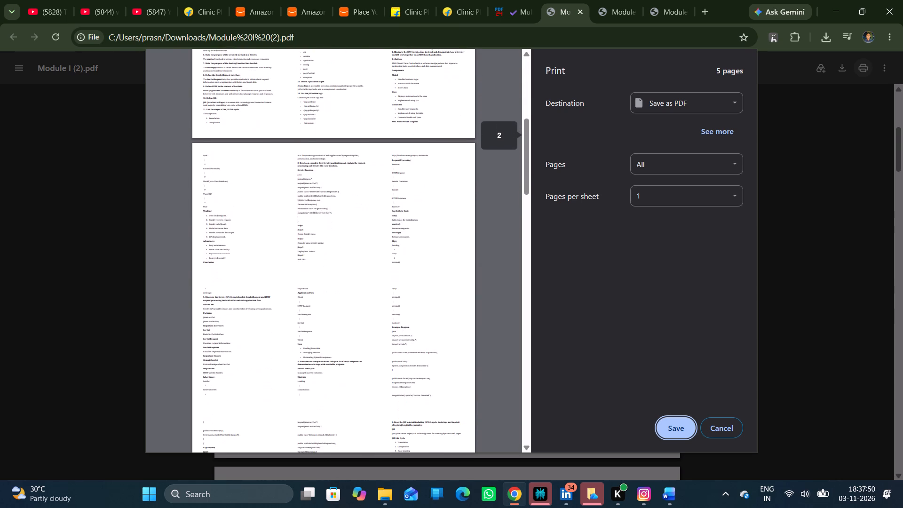
scroll(333, 237, down, 8)
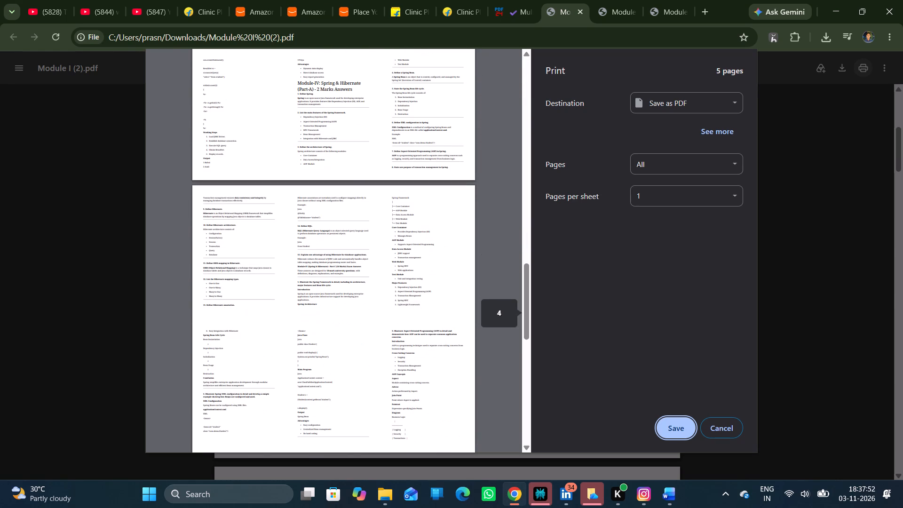
scroll(333, 237, down, 11)
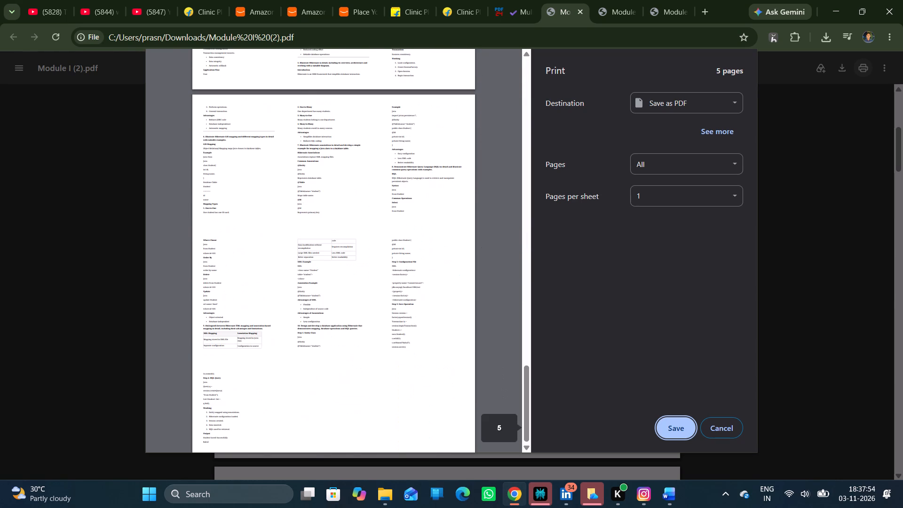
scroll(333, 237, up, 4)
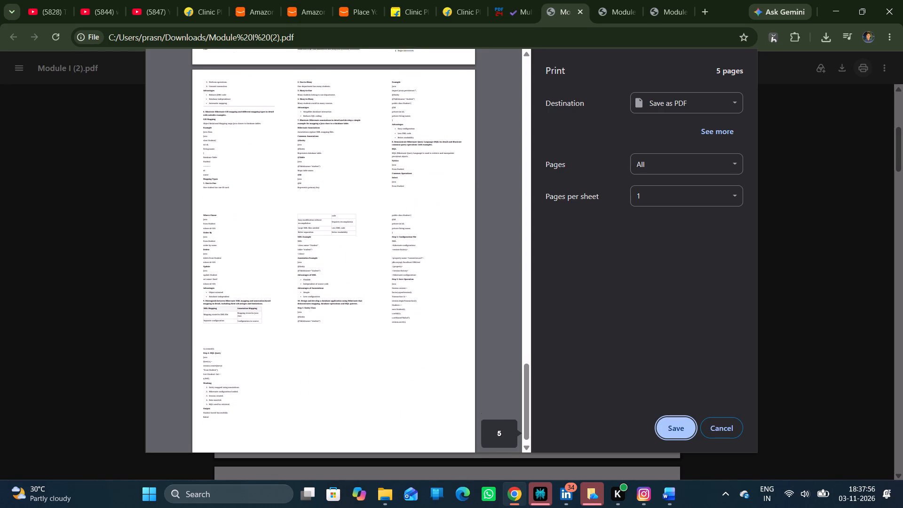
scroll(333, 237, up, 11)
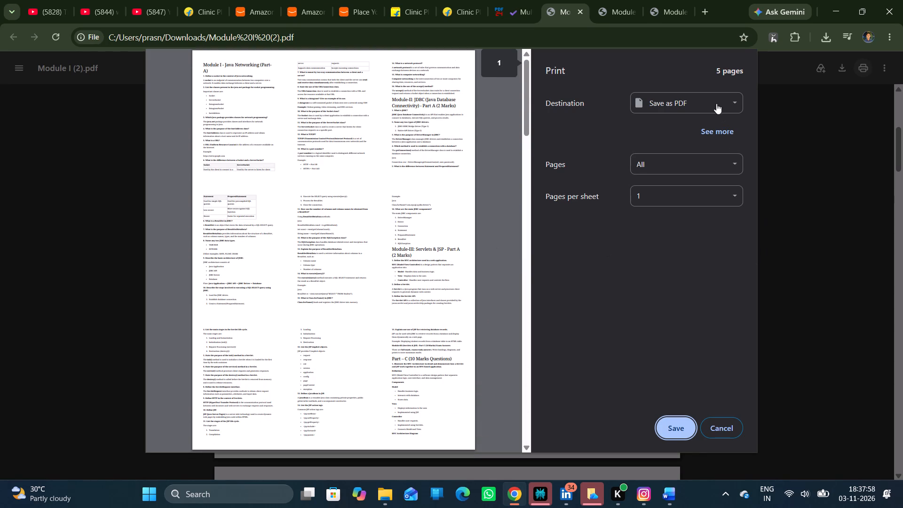
Check the page-range options in the nine-per-sheet PDF's print preview and close the preview without saving.
click(699, 164)
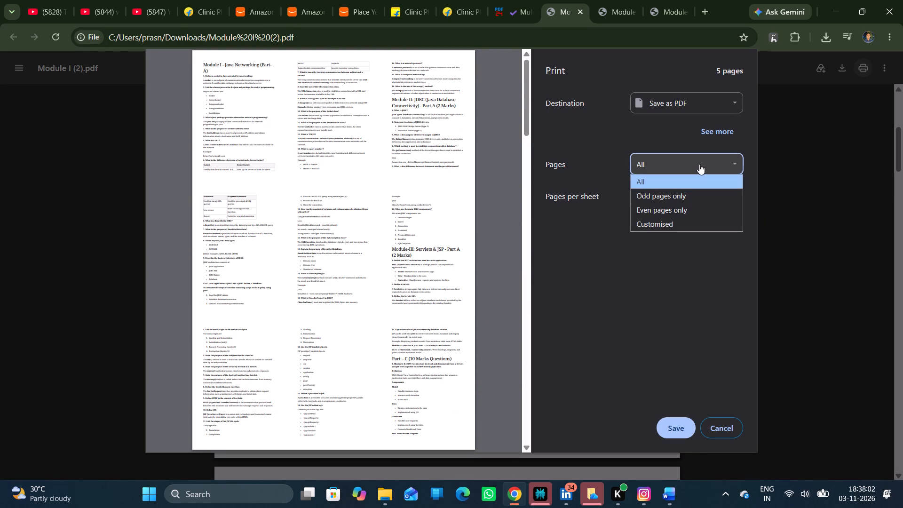
click(699, 164)
scroll(581, 290, down, 2)
scroll(581, 290, up, 2)
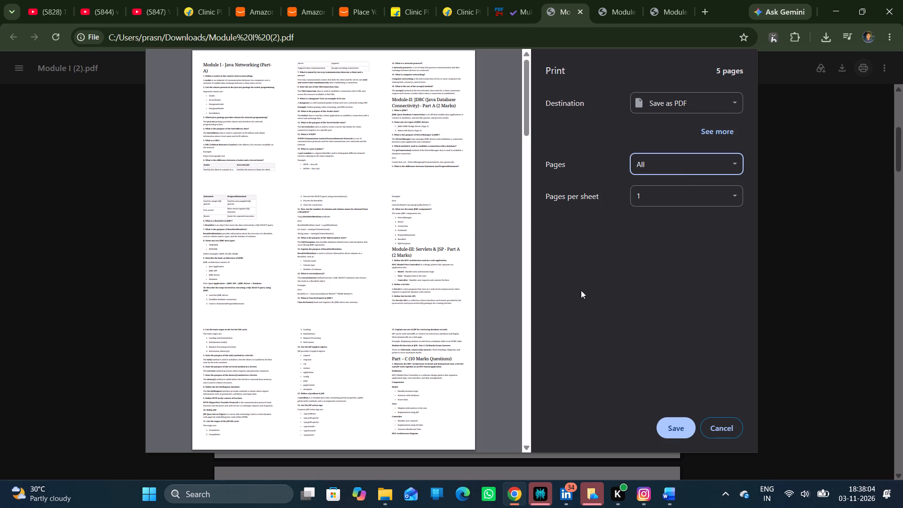
scroll(581, 290, up, 1)
click(799, 258)
click(799, 134)
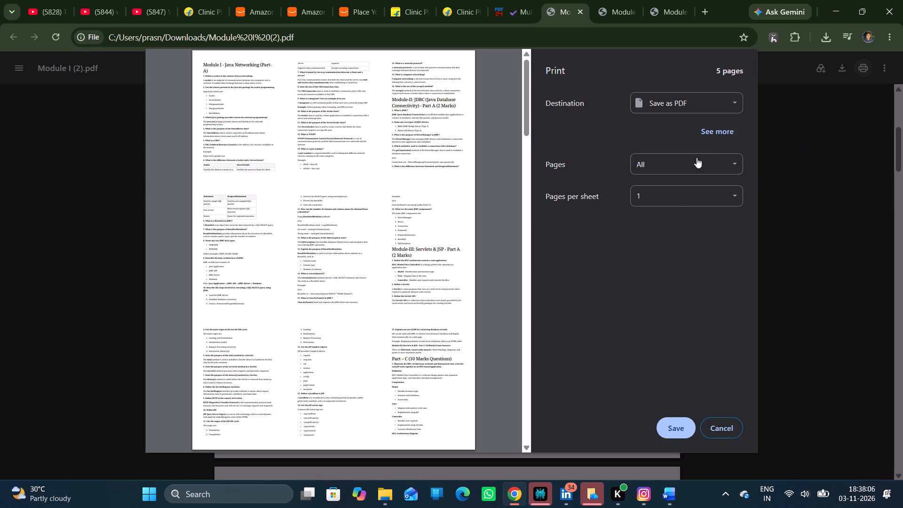
click(706, 425)
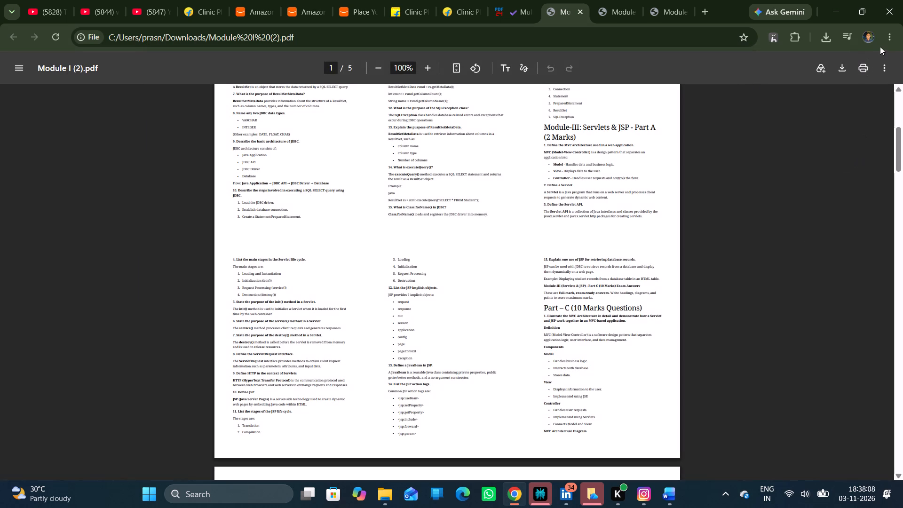
Examine the layout and text legibility of the nine-per-sheet PDF from the first sheet through the third.
scroll(595, 202, up, 2)
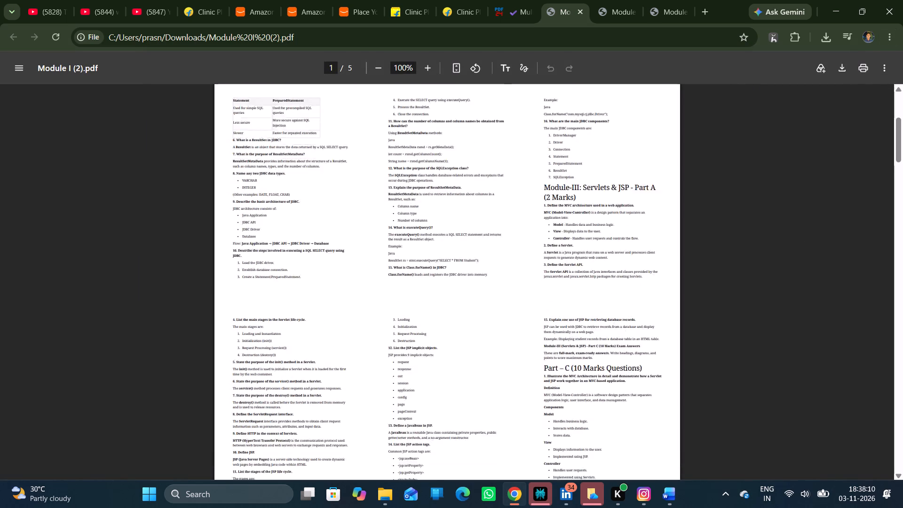
scroll(595, 202, up, 8)
scroll(595, 202, down, 8)
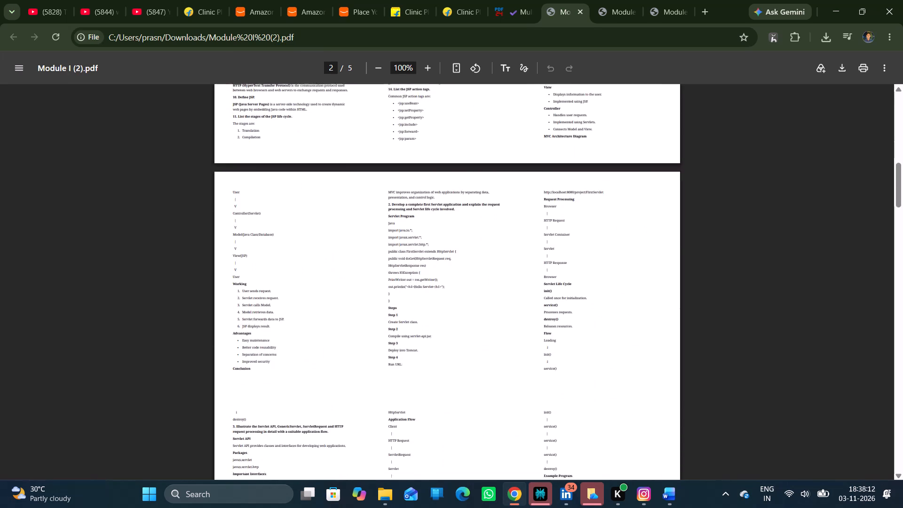
scroll(595, 202, down, 4)
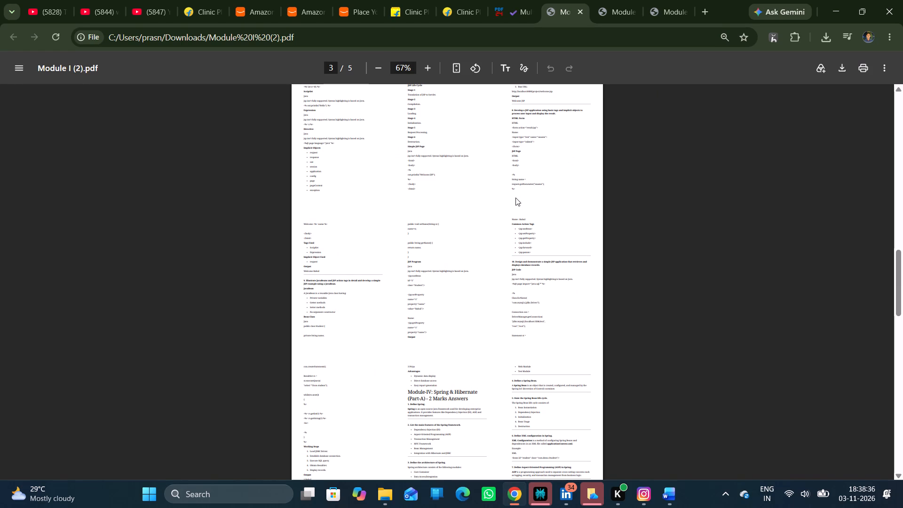
Switch to the eight-per-sheet PDF, Module I (1).pdf, and review its sheets through Module IV in the print preview.
click(634, 1)
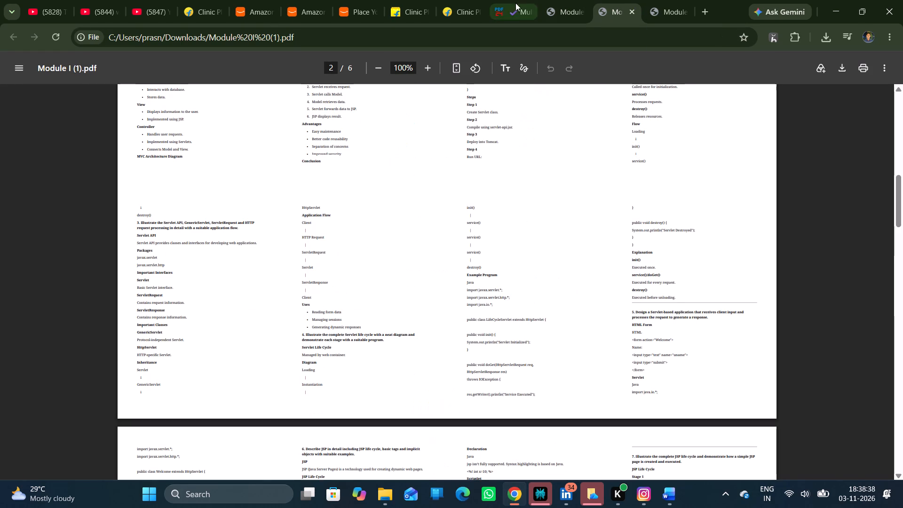
click(871, 66)
scroll(389, 201, up, 4)
scroll(389, 201, down, 3)
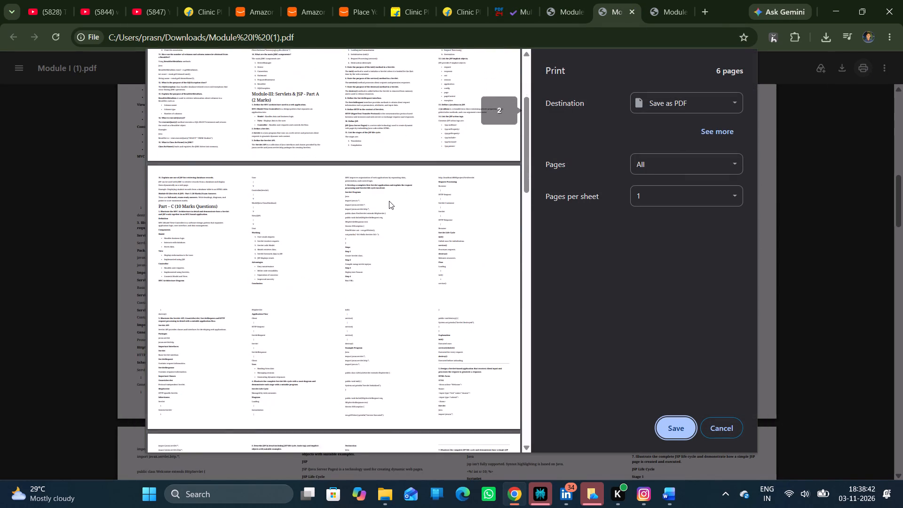
scroll(389, 201, down, 5)
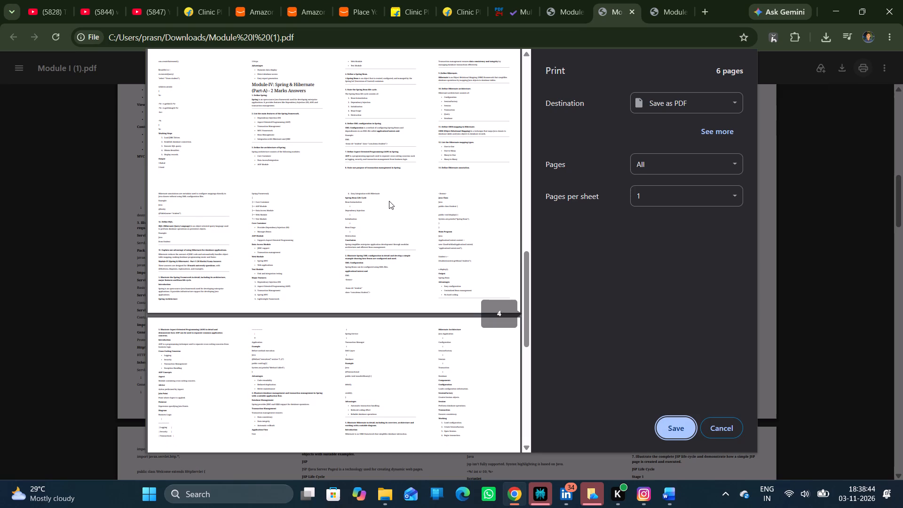
scroll(389, 201, down, 1)
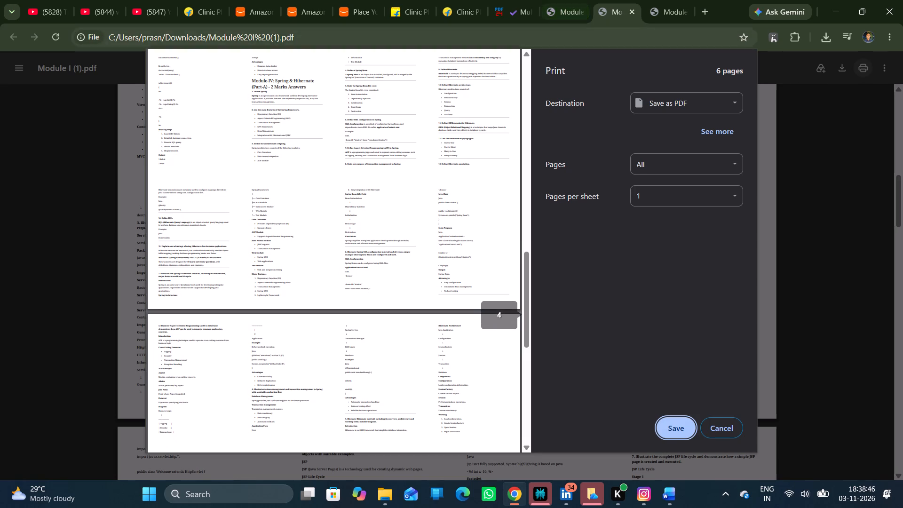
Return to the PDF24 conversion result and erase the nine-per-sheet job's files.
click(507, 17)
scroll(423, 165, up, 1)
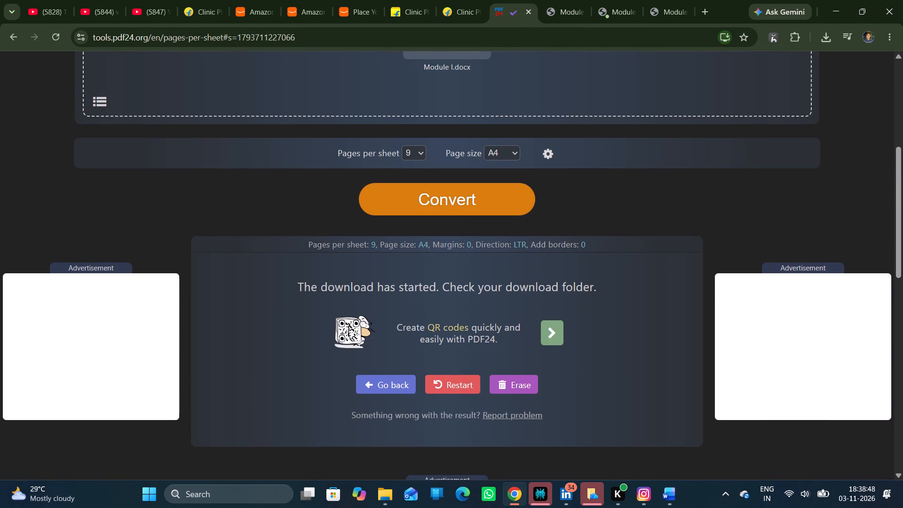
click(500, 386)
scroll(506, 340, up, 1)
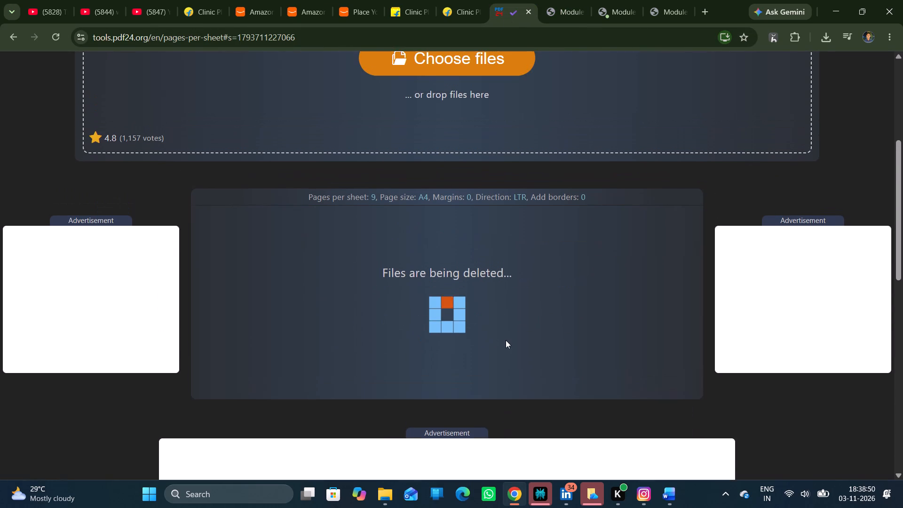
scroll(506, 340, up, 1)
click(458, 320)
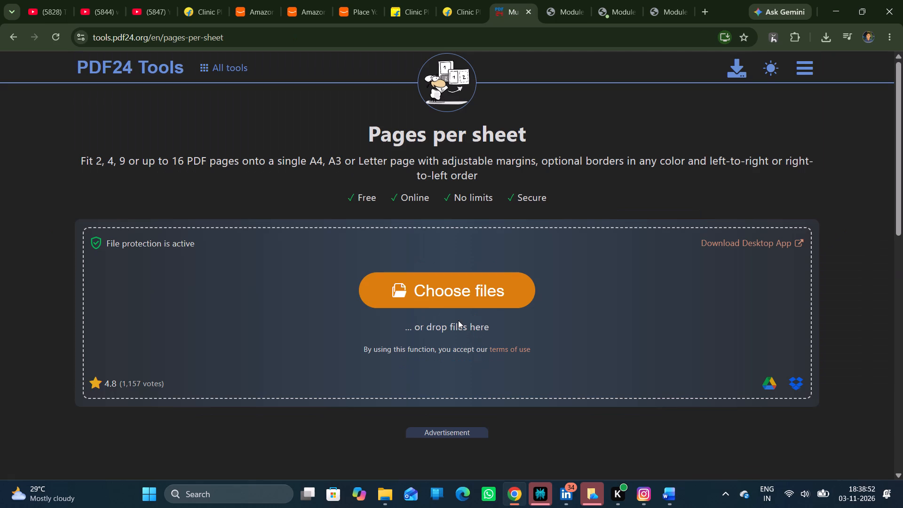
Upload the Module I Word document from Downloads to the Pages per sheet tool.
click(469, 294)
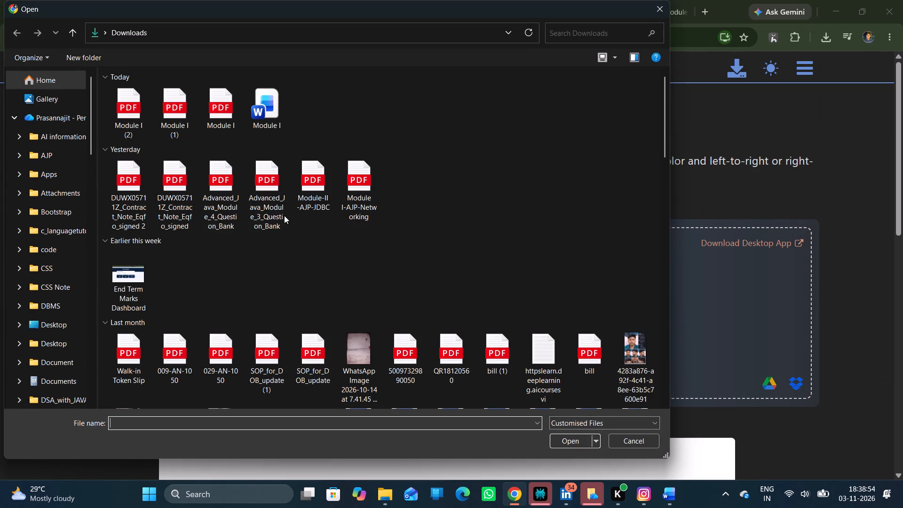
click(271, 114)
click(572, 436)
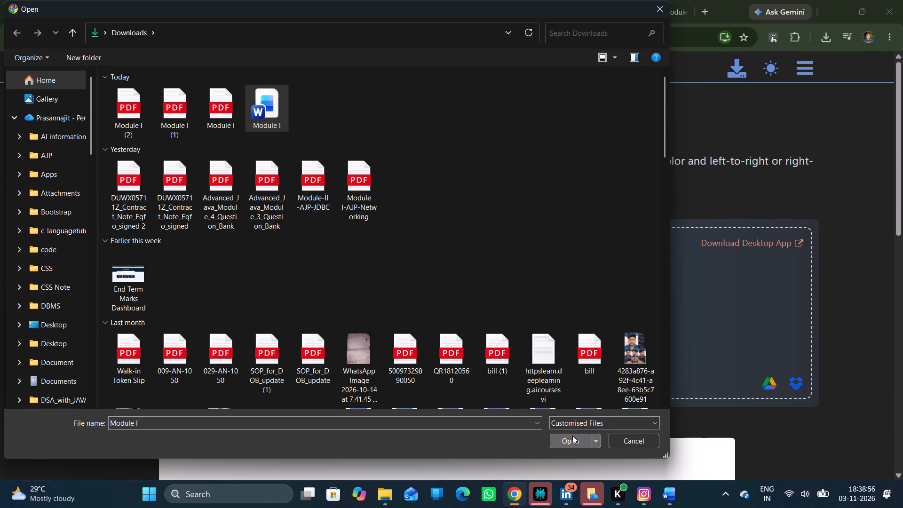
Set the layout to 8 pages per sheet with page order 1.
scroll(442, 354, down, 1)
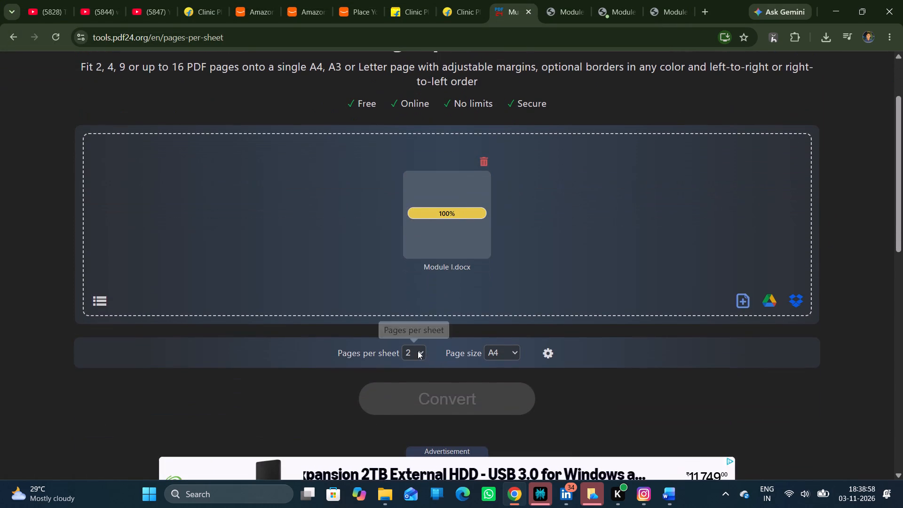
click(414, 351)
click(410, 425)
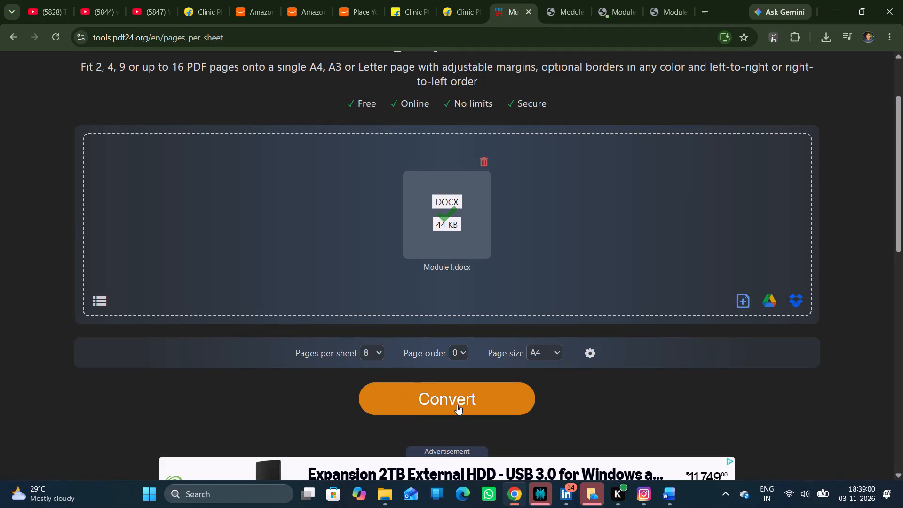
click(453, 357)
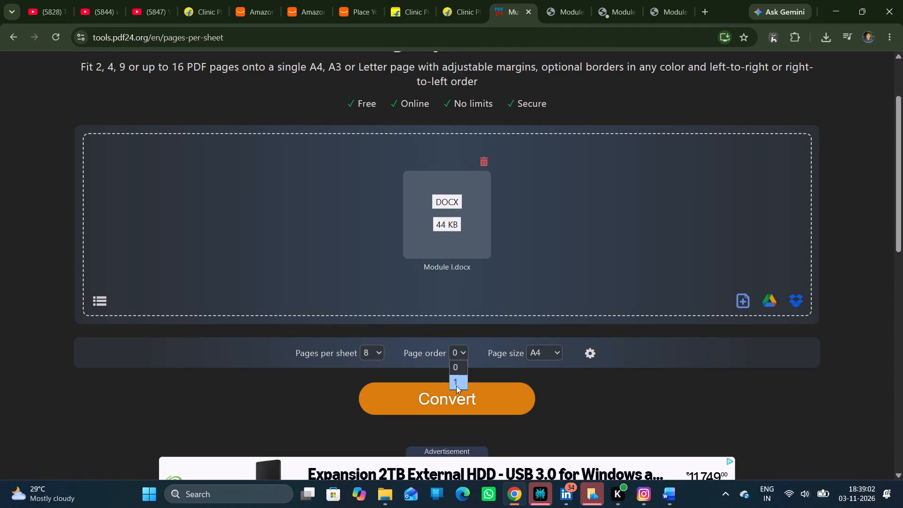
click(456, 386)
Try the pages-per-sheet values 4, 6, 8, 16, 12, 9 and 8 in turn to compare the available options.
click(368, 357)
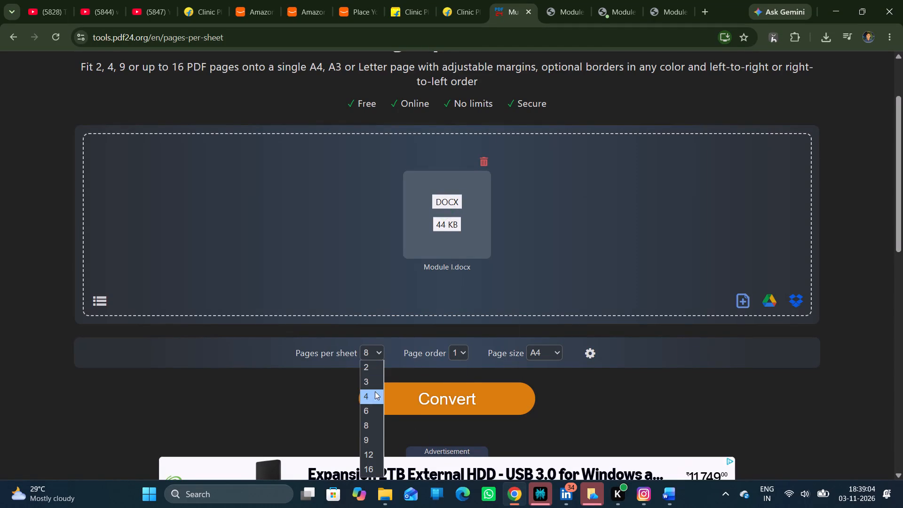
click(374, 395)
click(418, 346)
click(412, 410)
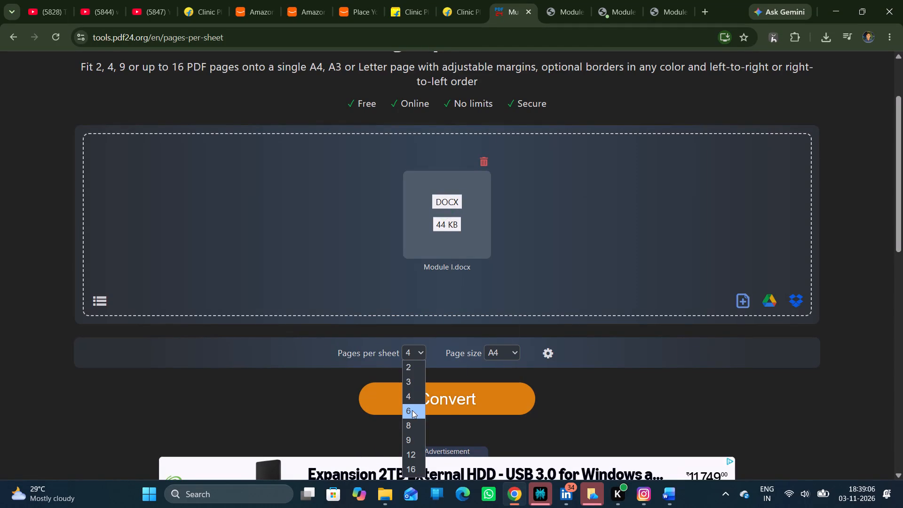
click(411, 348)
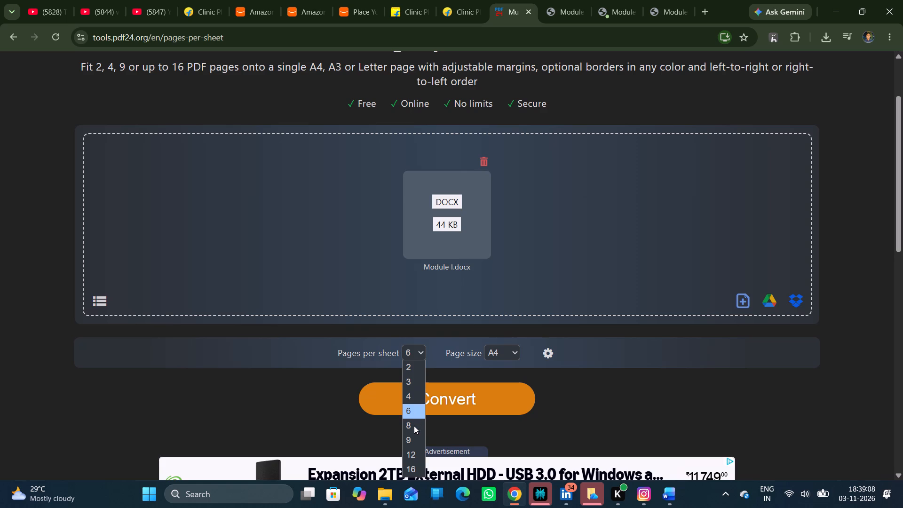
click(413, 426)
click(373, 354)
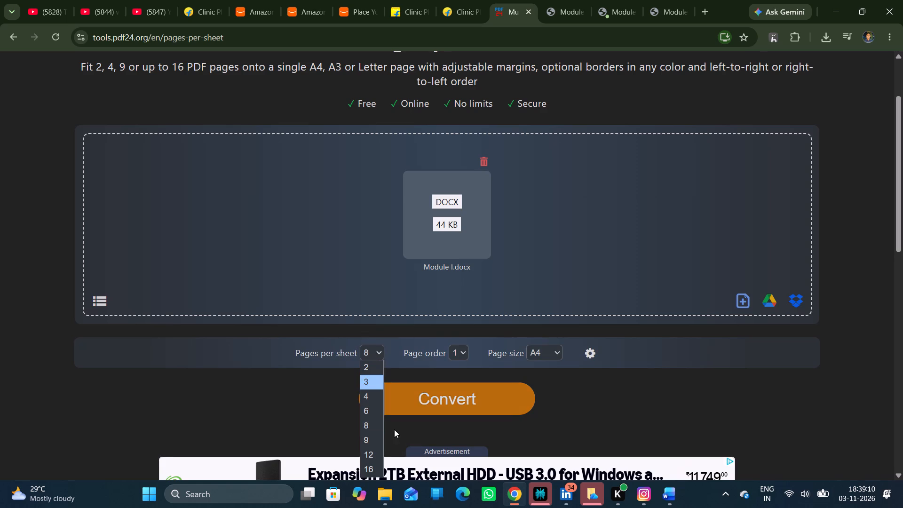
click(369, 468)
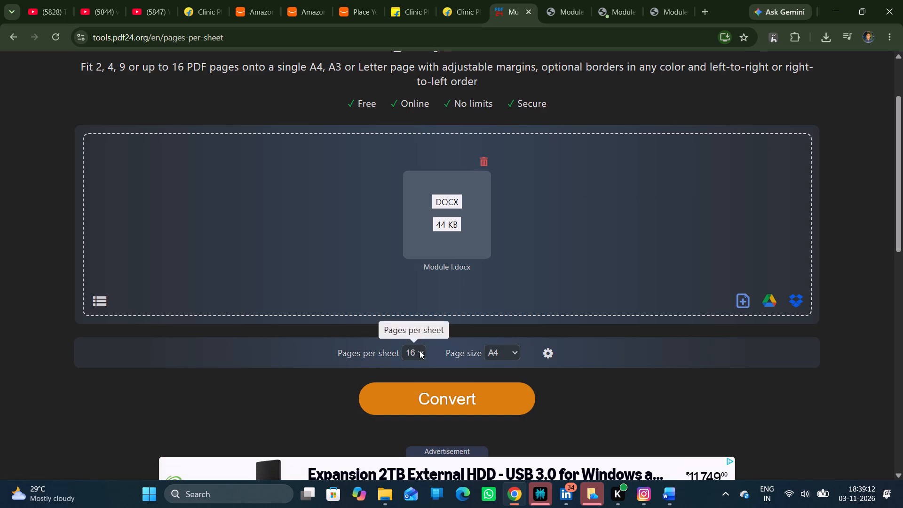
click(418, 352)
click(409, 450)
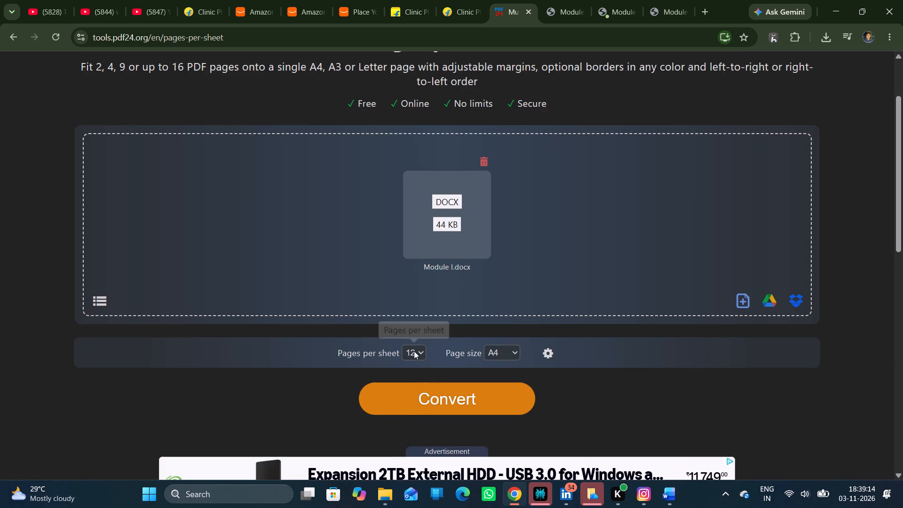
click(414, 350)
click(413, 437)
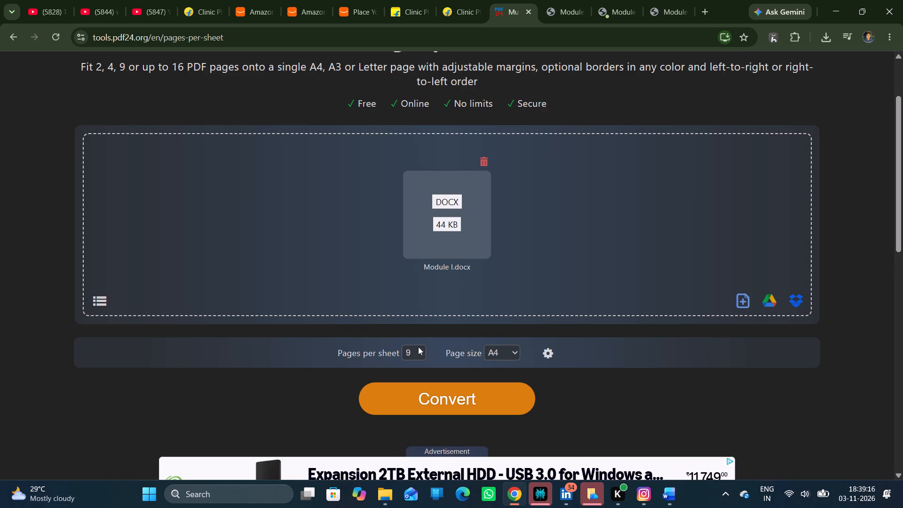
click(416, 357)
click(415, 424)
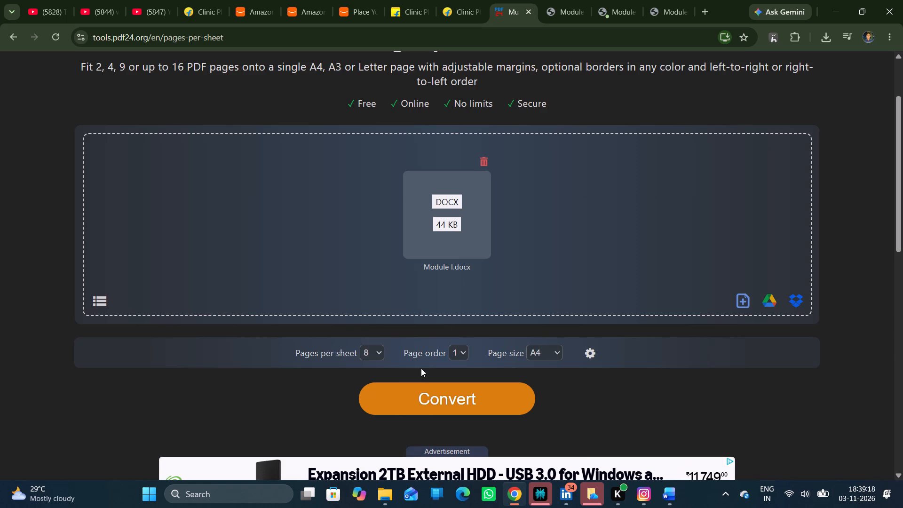
Set the layout to 6 pages per sheet and convert Module I.docx at A4 size.
click(381, 354)
click(378, 414)
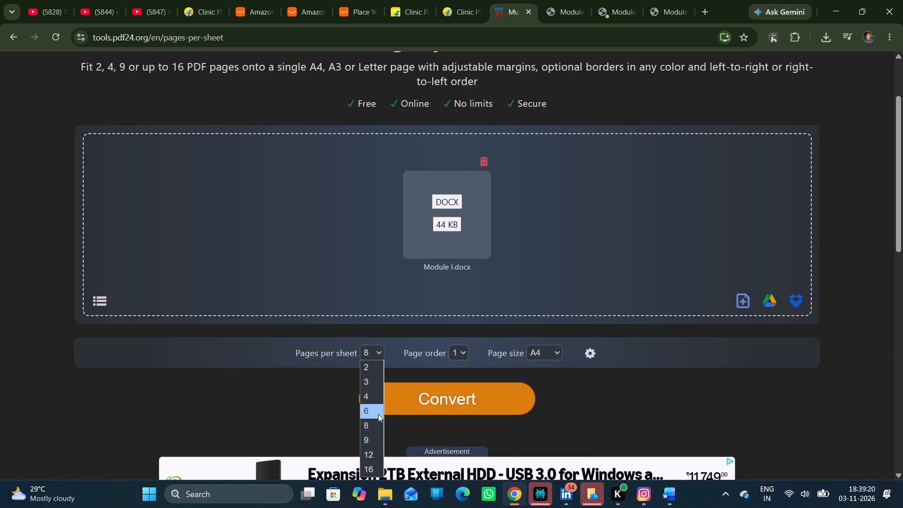
click(419, 353)
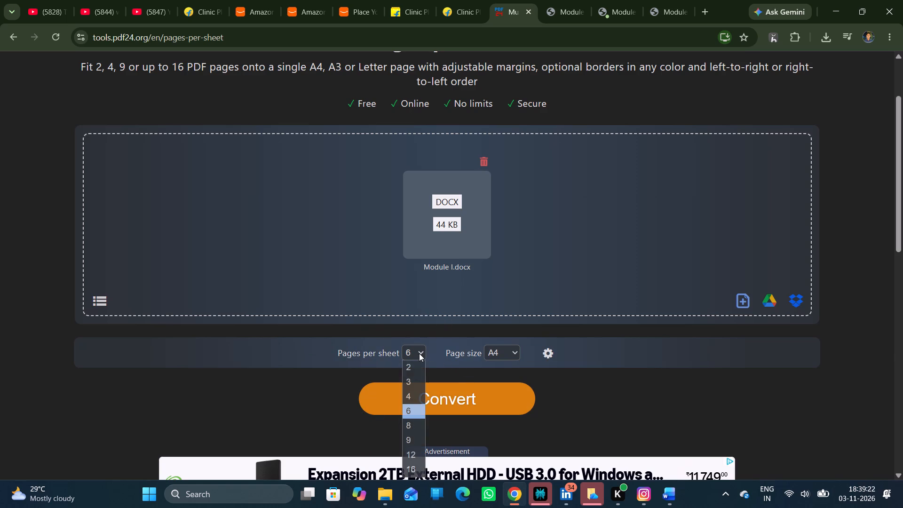
click(581, 346)
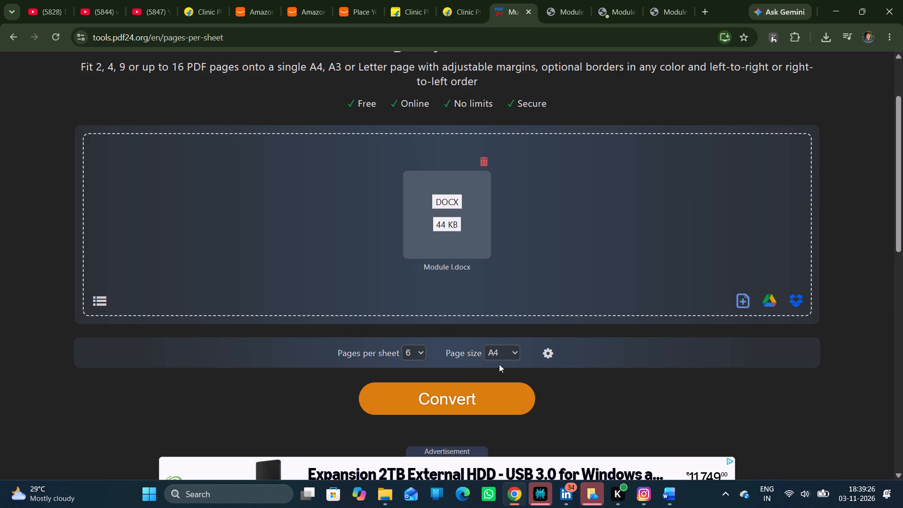
click(483, 402)
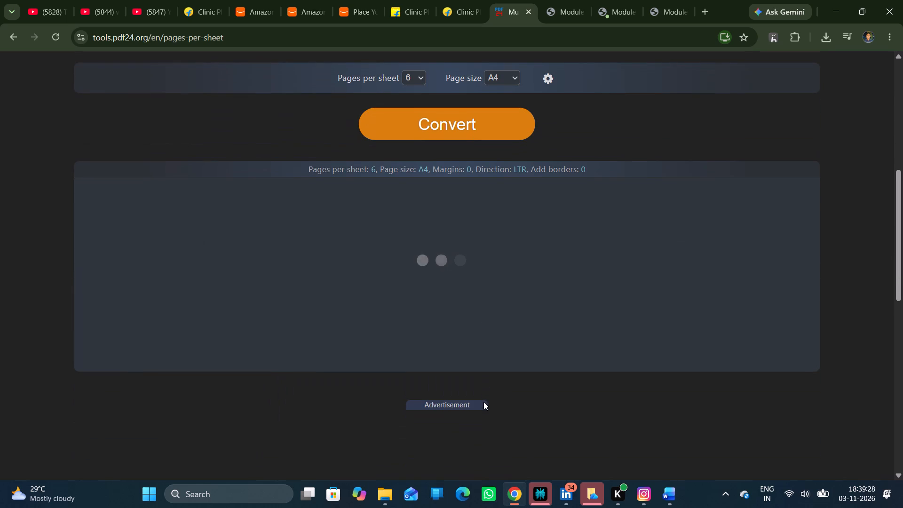
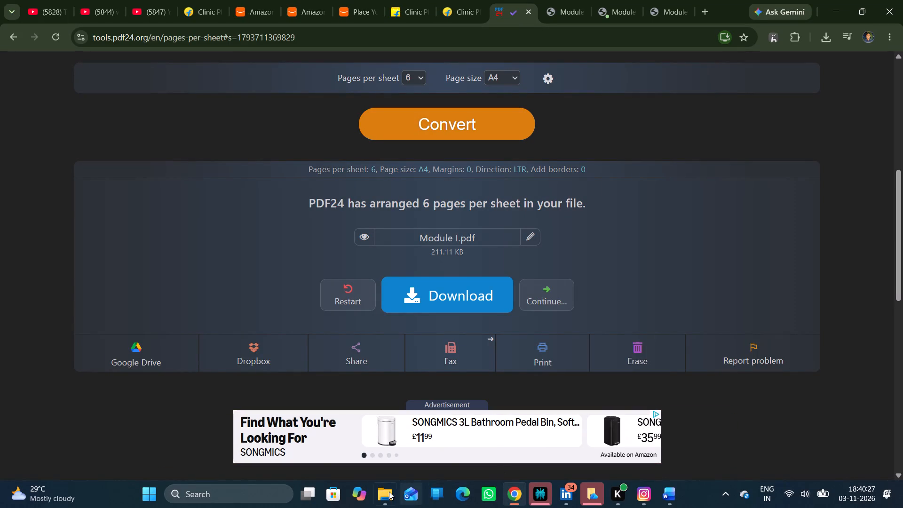
Switch to File Explorer, go to the Downloads folder, select the Module I Word document and bring up its file actions.
click(403, 432)
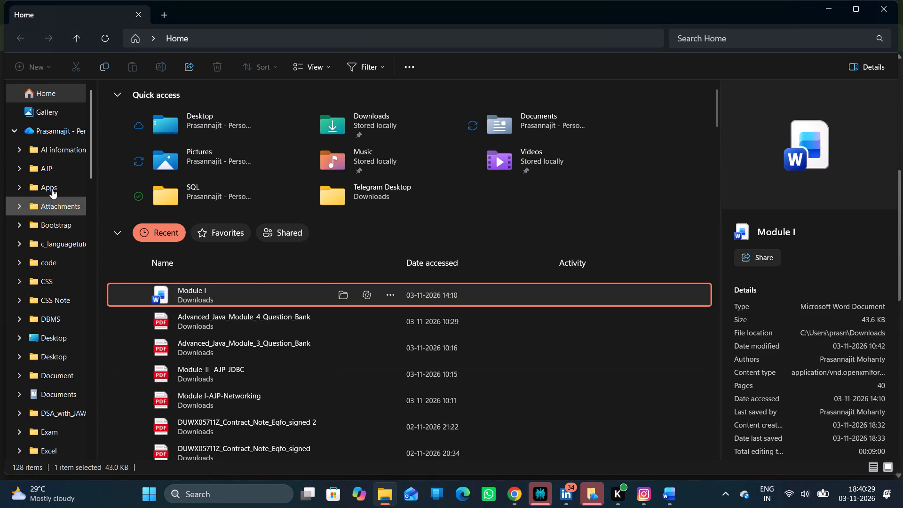
scroll(40, 140, down, 8)
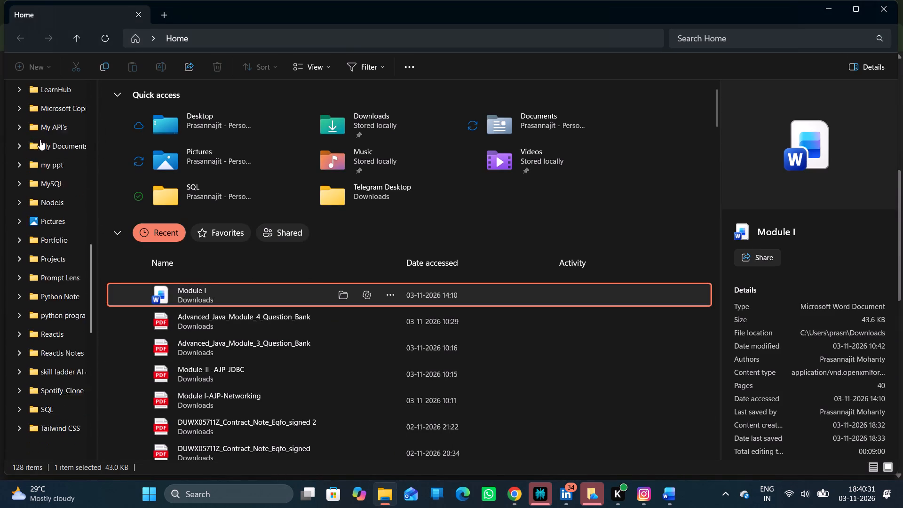
scroll(40, 140, down, 3)
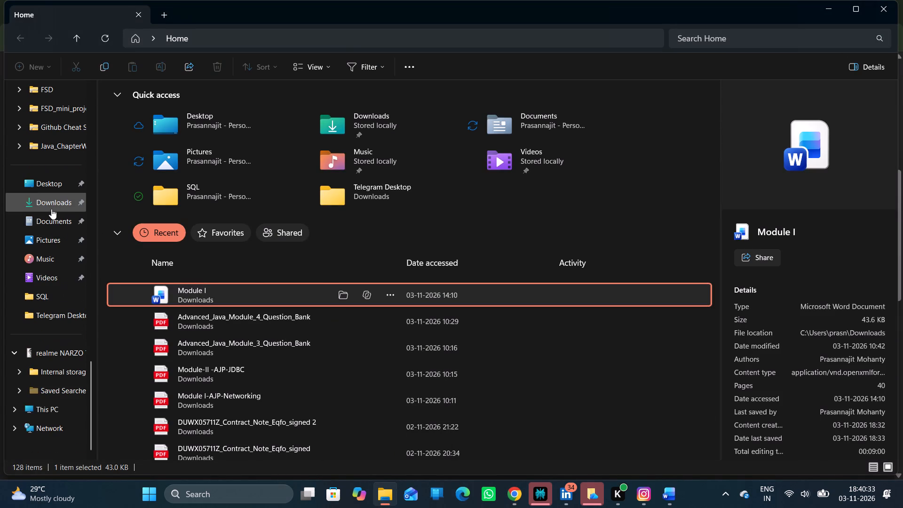
click(51, 204)
click(258, 122)
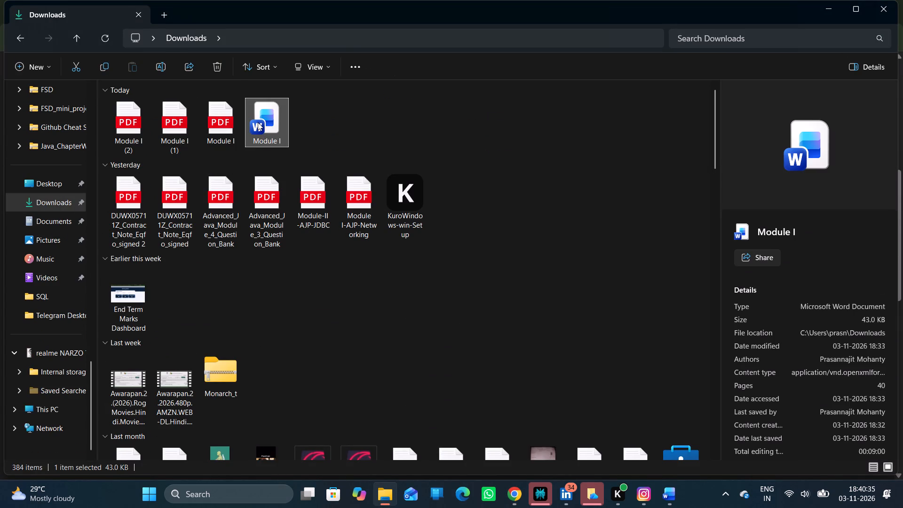
right_click(258, 122)
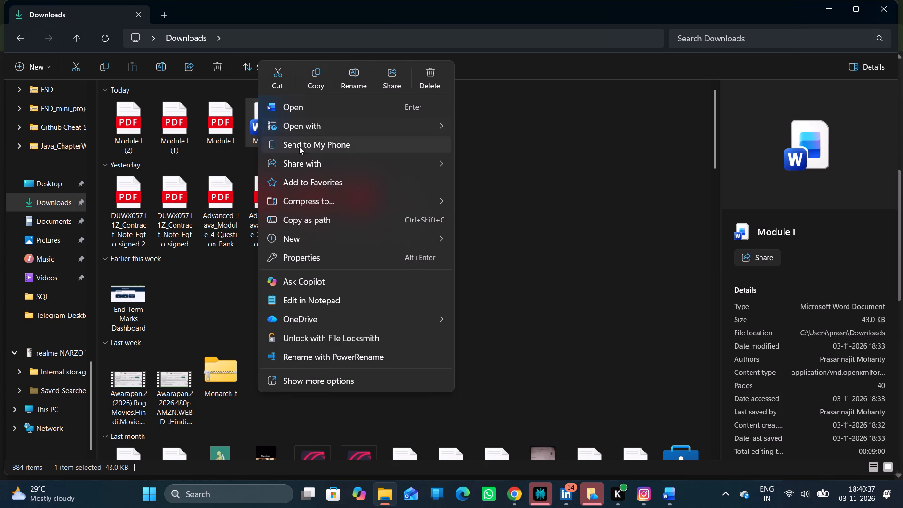
click(475, 170)
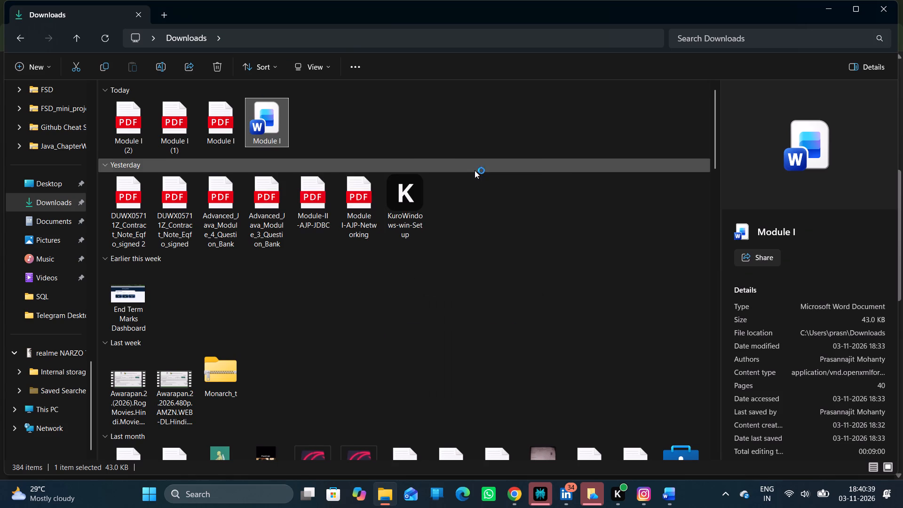